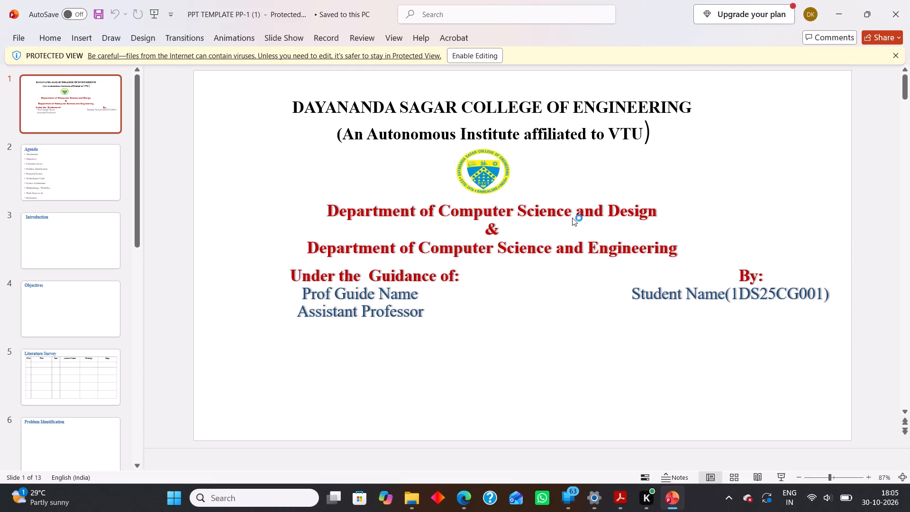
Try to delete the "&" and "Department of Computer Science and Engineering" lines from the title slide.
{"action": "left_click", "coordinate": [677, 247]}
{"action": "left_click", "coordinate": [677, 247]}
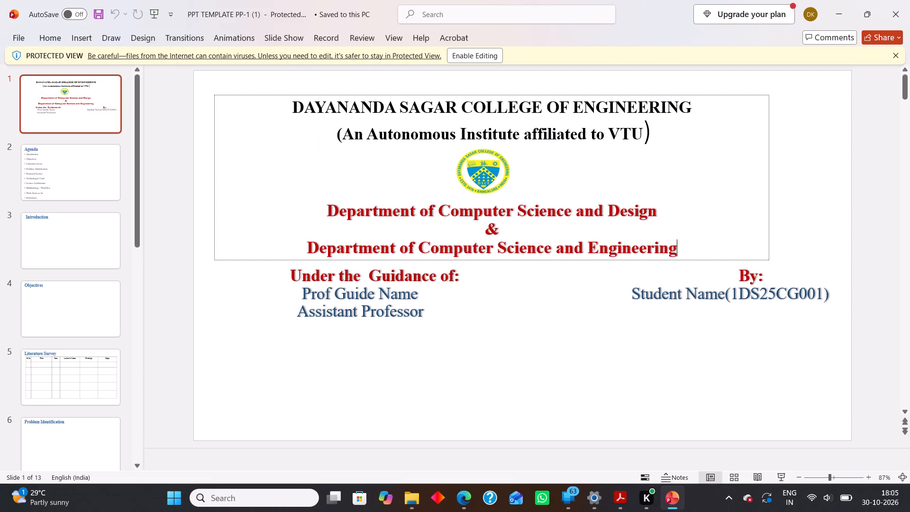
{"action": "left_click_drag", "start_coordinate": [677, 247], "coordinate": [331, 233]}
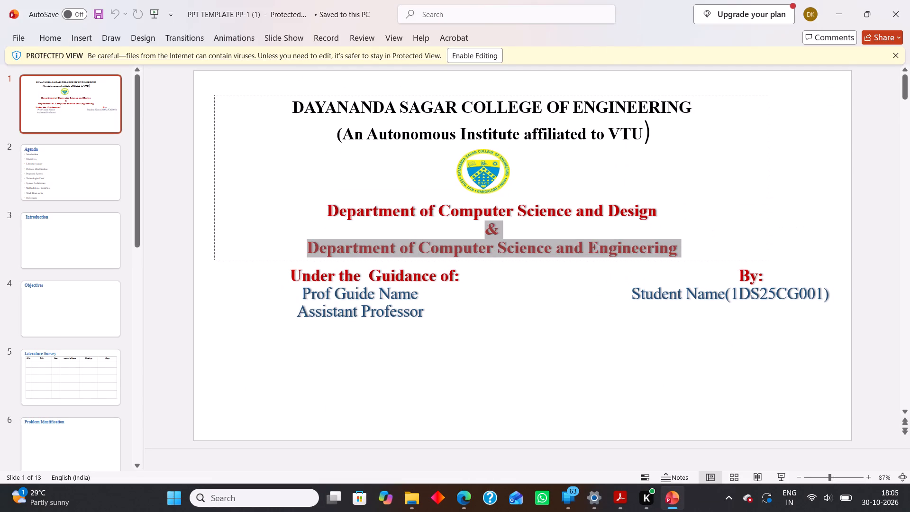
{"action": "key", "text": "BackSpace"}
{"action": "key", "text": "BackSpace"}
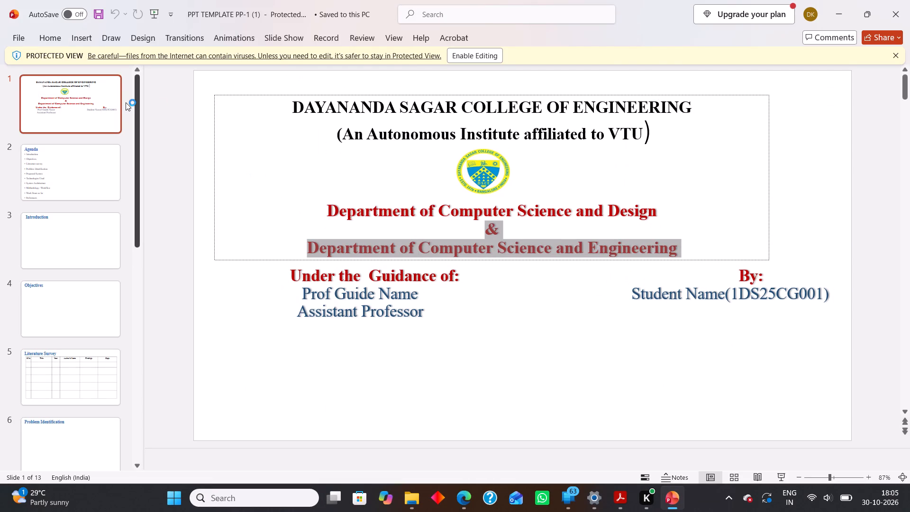
Take the presentation out of Protected View by enabling saving.
{"action": "key", "text": "ctrl+s"}
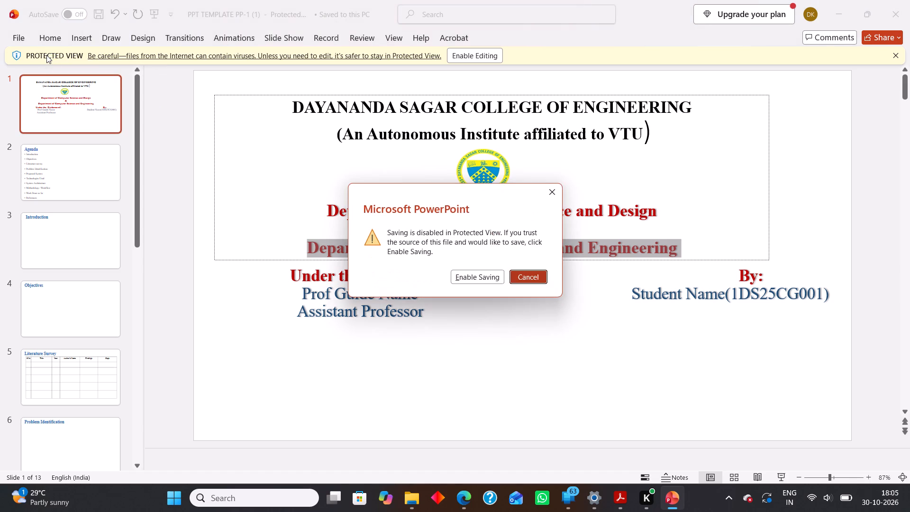
{"action": "left_click", "coordinate": [483, 279]}
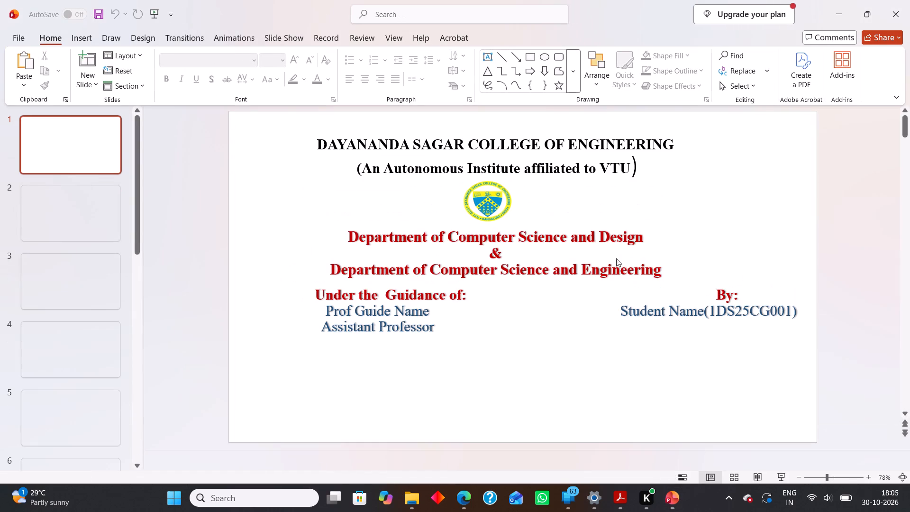
Delete the "&" and "Department of Computer Science and Engineering" lines from the title slide's heading text.
{"action": "left_click", "coordinate": [660, 272]}
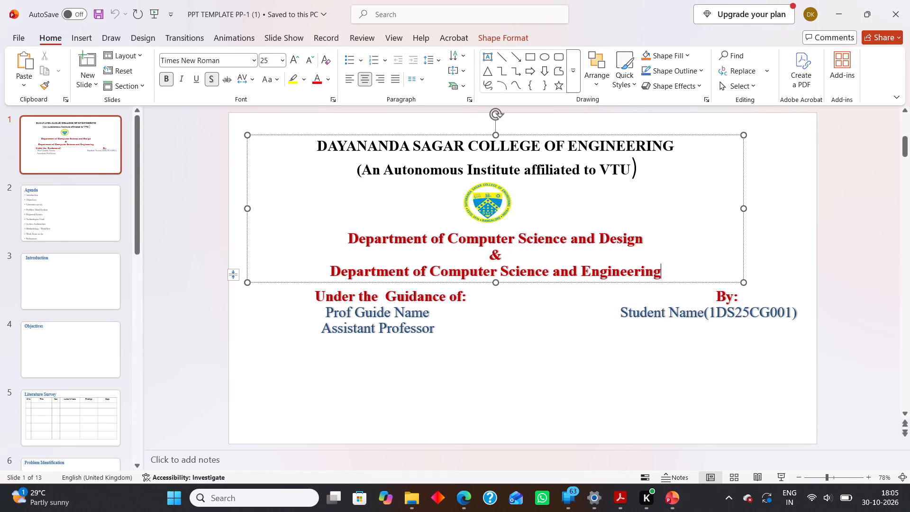
{"action": "key", "text": "BackSpace"}
{"action": "key", "text": "BackSpace"}
{"action": "key", "text": "BackSpace"}
{"action": "key", "text": "BackSpace"}
{"action": "key", "text": "BackSpace"}
{"action": "key", "text": "BackSpace"}
{"action": "key", "text": "BackSpace"}
{"action": "key", "text": "BackSpace"}
{"action": "key", "text": "BackSpace"}
{"action": "key", "text": "BackSpace"}
{"action": "key", "text": "BackSpace"}
{"action": "key", "text": "BackSpace"}
{"action": "key", "text": "BackSpace"}
{"action": "key", "text": "BackSpace"}
{"action": "key", "text": "BackSpace"}
{"action": "key", "text": "BackSpace"}
{"action": "key", "text": "BackSpace"}
{"action": "key", "text": "BackSpace"}
{"action": "key", "text": "BackSpace"}
{"action": "key", "text": "BackSpace"}
{"action": "key", "text": "BackSpace"}
{"action": "key", "text": "BackSpace"}
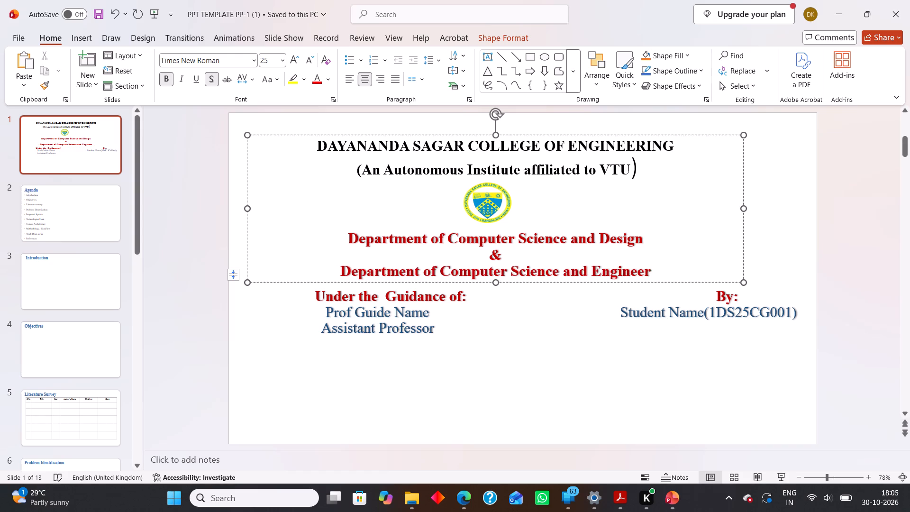
{"action": "key", "text": "BackSpace"}
{"action": "key", "text": "BackSpace"}
{"action": "key", "text": "BackSpace"}
{"action": "key", "text": "BackSpace"}
{"action": "key", "text": "BackSpace"}
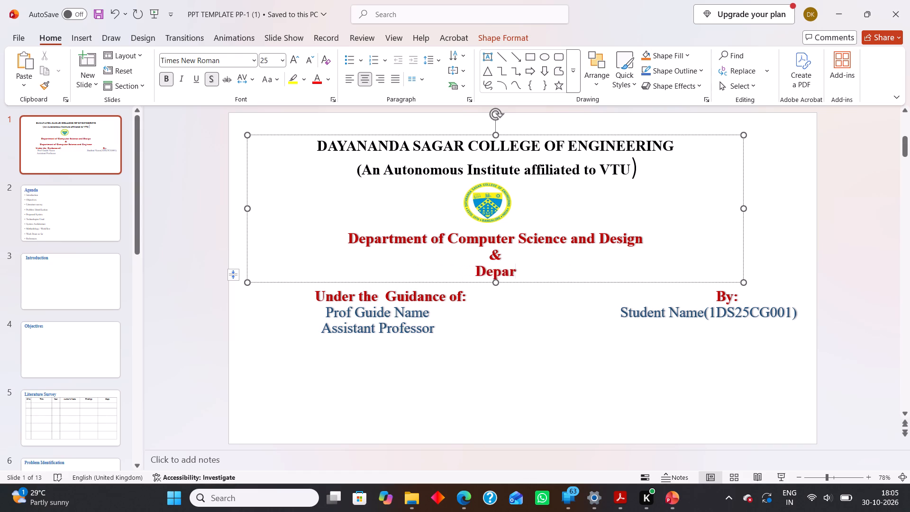
{"action": "key", "text": "BackSpace"}
{"action": "key", "text": "BackSpace"}
{"action": "key", "text": "BackSpace"}
{"action": "key", "text": "BackSpace"}
{"action": "key", "text": "BackSpace"}
{"action": "key", "text": "BackSpace"}
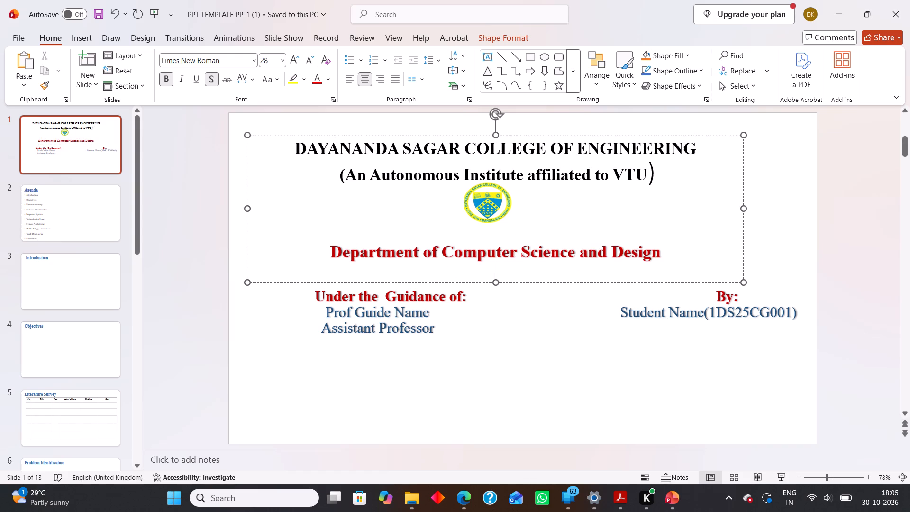
Add blank line spacing below "Department of Computer Science and Design" in the title slide's heading text.
{"action": "key", "text": "space"}
{"action": "key", "text": "space"}
{"action": "key", "text": "Return"}
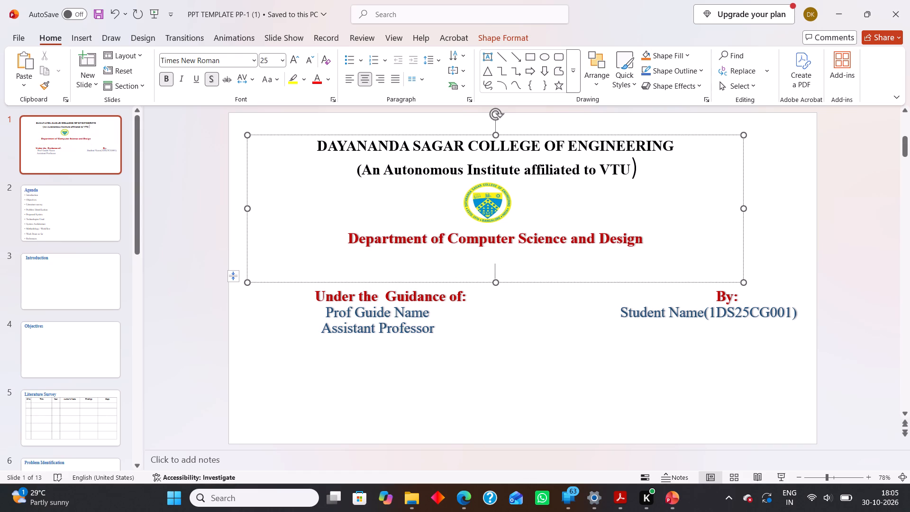
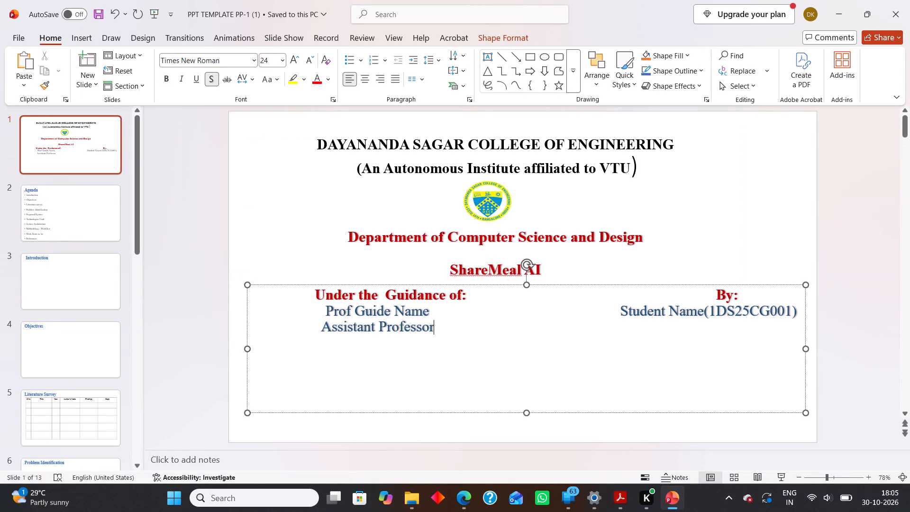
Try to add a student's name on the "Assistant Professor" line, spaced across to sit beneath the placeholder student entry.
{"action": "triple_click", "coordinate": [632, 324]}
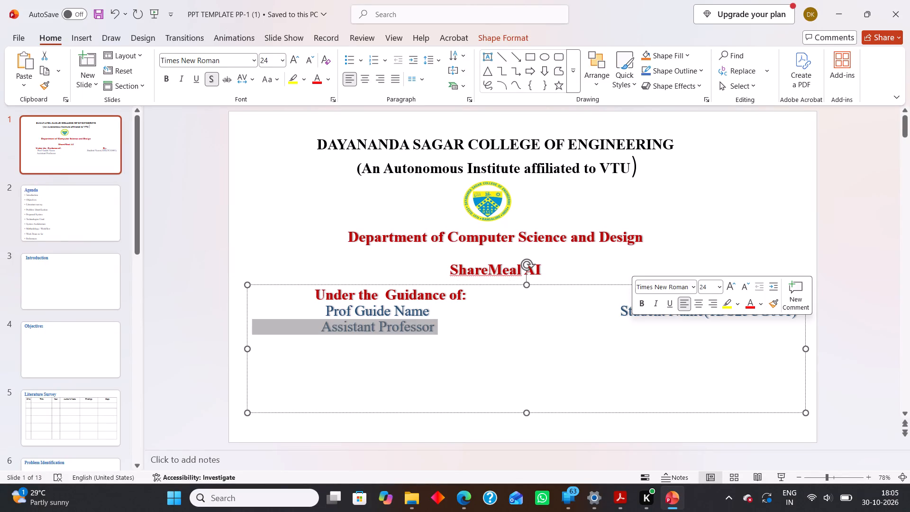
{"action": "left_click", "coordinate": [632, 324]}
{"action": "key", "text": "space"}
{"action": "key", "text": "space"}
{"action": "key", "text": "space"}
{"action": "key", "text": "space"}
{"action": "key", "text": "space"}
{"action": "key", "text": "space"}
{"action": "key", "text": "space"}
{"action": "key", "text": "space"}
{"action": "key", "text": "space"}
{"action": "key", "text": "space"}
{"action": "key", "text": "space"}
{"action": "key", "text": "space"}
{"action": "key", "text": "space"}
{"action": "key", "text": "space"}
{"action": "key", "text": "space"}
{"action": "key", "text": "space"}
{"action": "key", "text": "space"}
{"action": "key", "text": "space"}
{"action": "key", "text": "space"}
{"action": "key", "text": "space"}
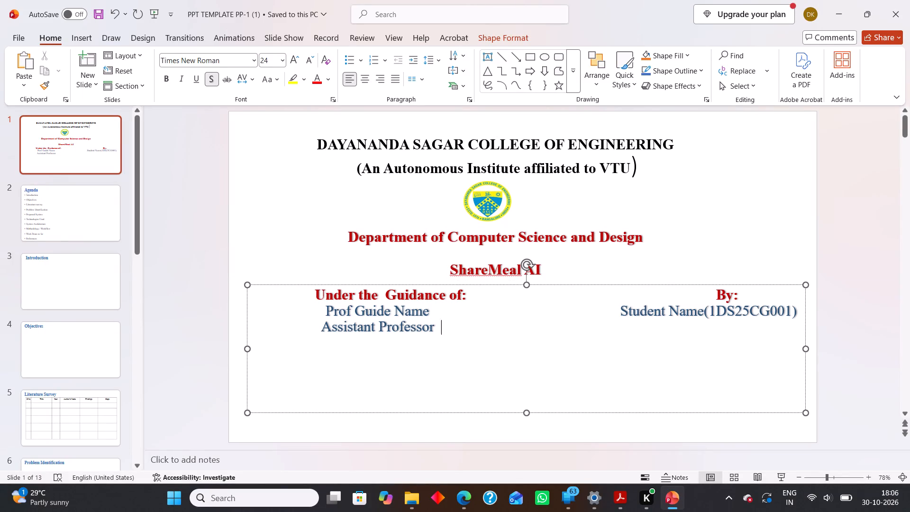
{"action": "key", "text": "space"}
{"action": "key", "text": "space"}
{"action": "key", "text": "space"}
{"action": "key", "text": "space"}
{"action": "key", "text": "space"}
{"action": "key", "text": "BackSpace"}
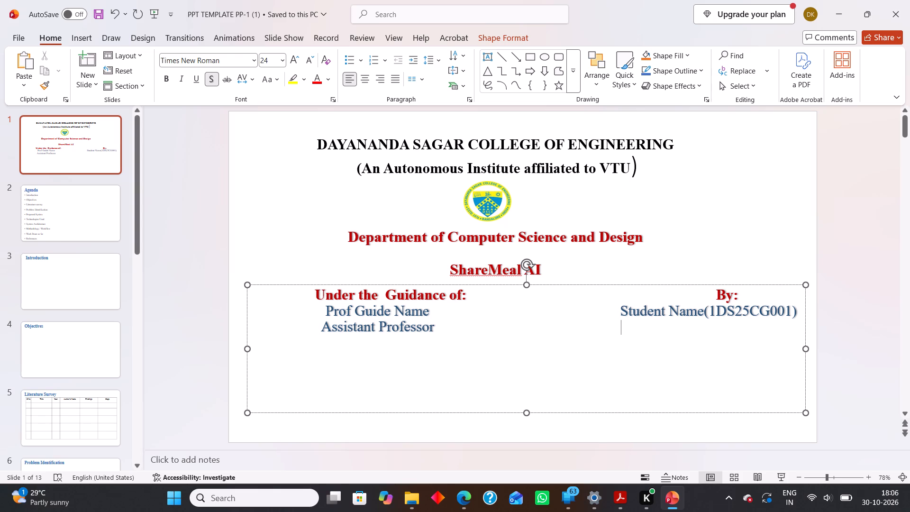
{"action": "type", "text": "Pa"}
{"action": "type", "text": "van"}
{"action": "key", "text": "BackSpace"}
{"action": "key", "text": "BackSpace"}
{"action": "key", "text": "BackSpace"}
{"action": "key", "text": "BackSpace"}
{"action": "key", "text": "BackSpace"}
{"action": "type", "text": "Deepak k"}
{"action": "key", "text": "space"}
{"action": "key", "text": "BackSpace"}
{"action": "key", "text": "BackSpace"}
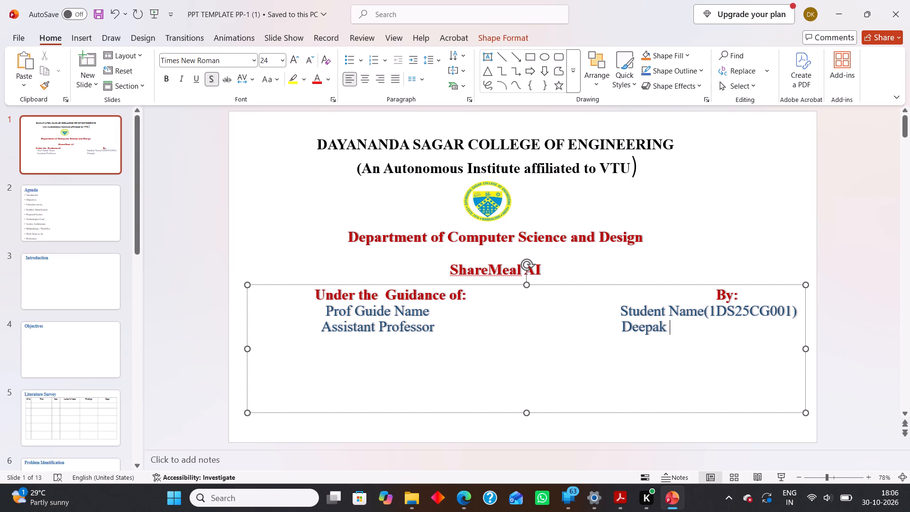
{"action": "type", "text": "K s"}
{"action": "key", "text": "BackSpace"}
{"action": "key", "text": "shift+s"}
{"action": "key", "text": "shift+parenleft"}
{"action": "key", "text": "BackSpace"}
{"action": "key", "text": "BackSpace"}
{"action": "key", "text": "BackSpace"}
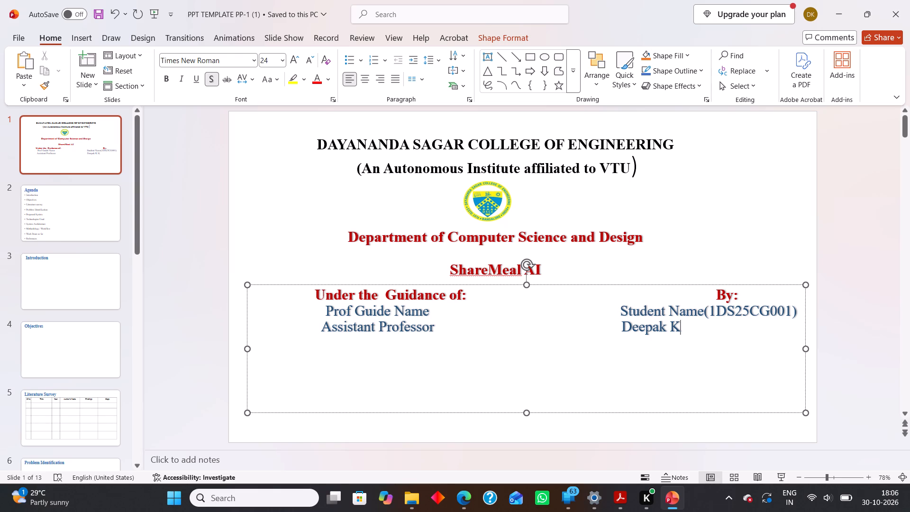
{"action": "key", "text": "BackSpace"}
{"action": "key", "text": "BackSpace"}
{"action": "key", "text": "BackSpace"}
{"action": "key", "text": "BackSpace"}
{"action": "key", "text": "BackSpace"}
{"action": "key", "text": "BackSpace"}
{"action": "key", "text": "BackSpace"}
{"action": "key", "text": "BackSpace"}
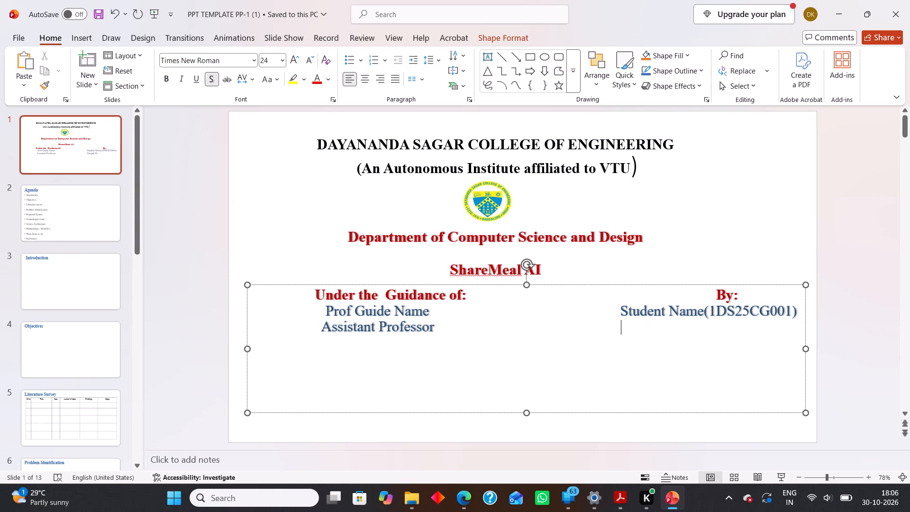
Change the last two digits of the placeholder ID under "By:" to match the first student's ID.
{"action": "left_click", "coordinate": [792, 312]}
{"action": "key", "text": "BackSpace"}
{"action": "key", "text": "BackSpace"}
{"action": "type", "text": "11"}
Copy the "Student Name" entry with its bracketed ID from under "By:".
{"action": "left_click_drag", "start_coordinate": [620, 311], "coordinate": [751, 332]}
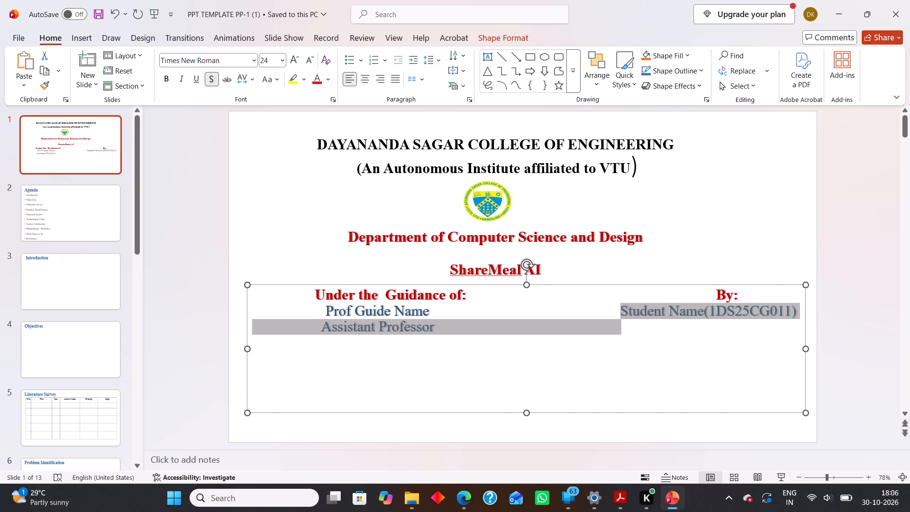
{"action": "left_click_drag", "start_coordinate": [751, 332], "coordinate": [795, 313]}
{"action": "key", "text": "ctrl+c"}
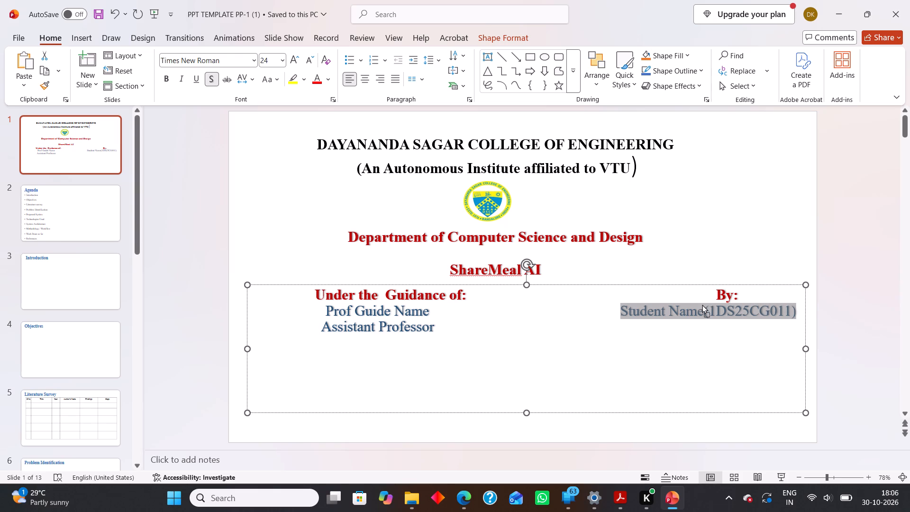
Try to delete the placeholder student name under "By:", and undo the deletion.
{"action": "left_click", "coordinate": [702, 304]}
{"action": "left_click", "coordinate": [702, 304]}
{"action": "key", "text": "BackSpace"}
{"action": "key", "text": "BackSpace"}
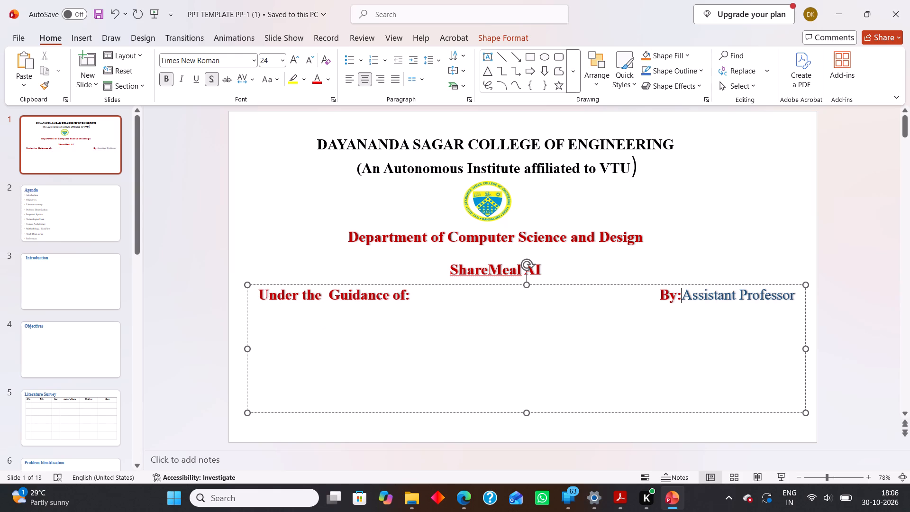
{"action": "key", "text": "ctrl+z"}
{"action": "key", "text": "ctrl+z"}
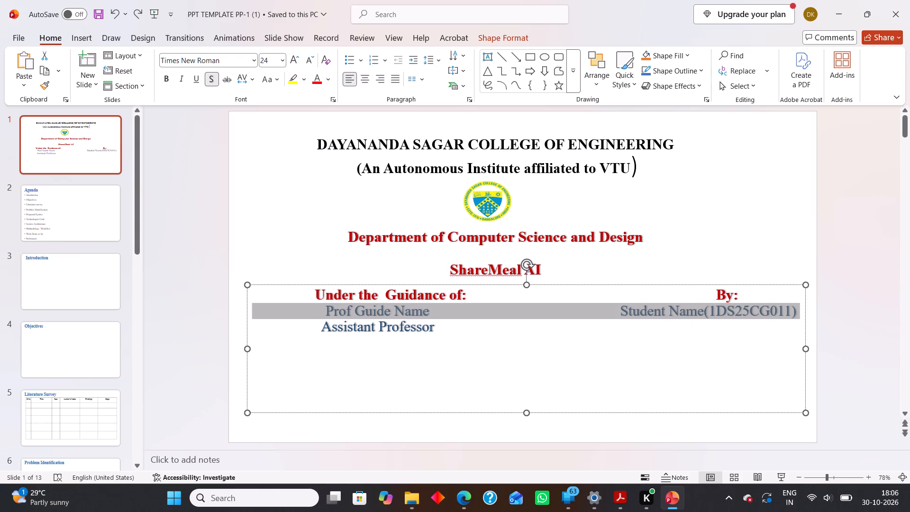
Replace "Student Name" under "By:" with the first student's name, keeping the bracketed ID after it.
{"action": "left_click", "coordinate": [669, 327]}
{"action": "left_click", "coordinate": [705, 311]}
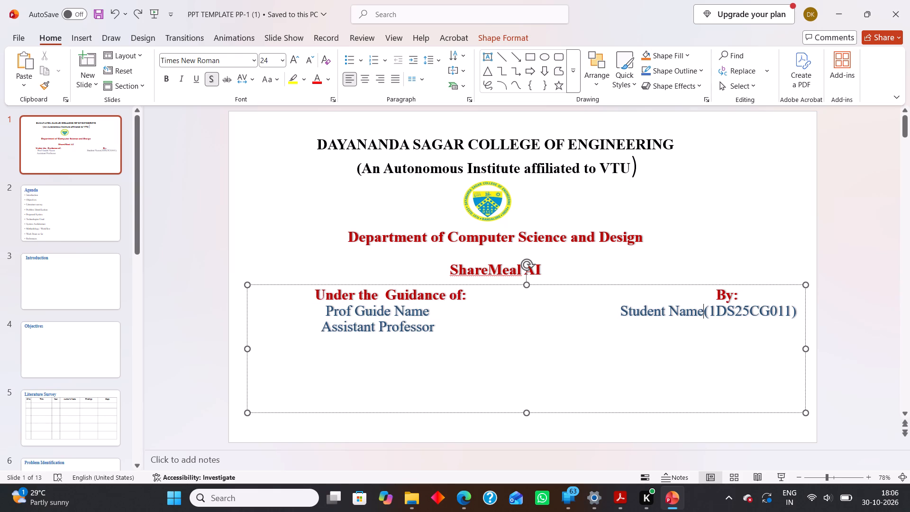
{"action": "key", "text": "BackSpace"}
{"action": "key", "text": "BackSpace"}
{"action": "key", "text": "BackSpace"}
{"action": "key", "text": "BackSpace"}
{"action": "key", "text": "BackSpace"}
{"action": "key", "text": "BackSpace"}
{"action": "key", "text": "BackSpace"}
{"action": "key", "text": "BackSpace"}
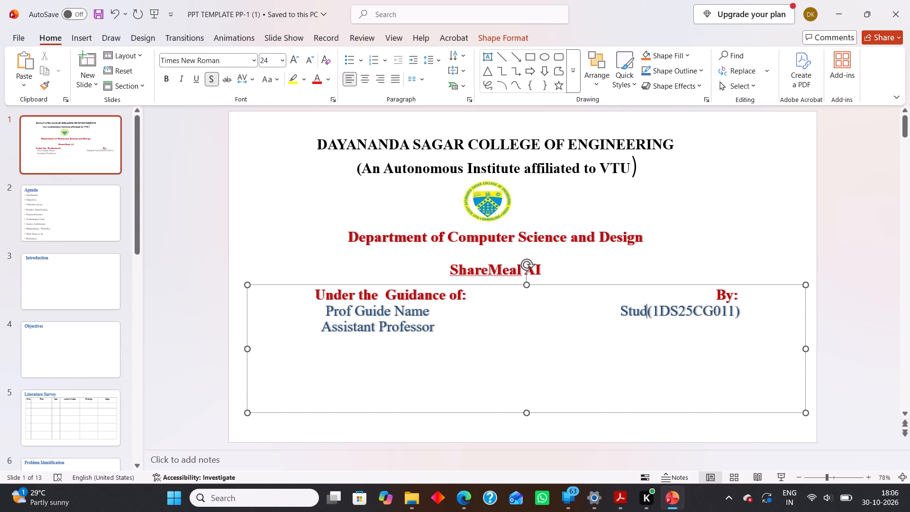
{"action": "key", "text": "BackSpace"}
{"action": "key", "text": "BackSpace"}
{"action": "key", "text": "BackSpace"}
{"action": "key", "text": "BackSpace"}
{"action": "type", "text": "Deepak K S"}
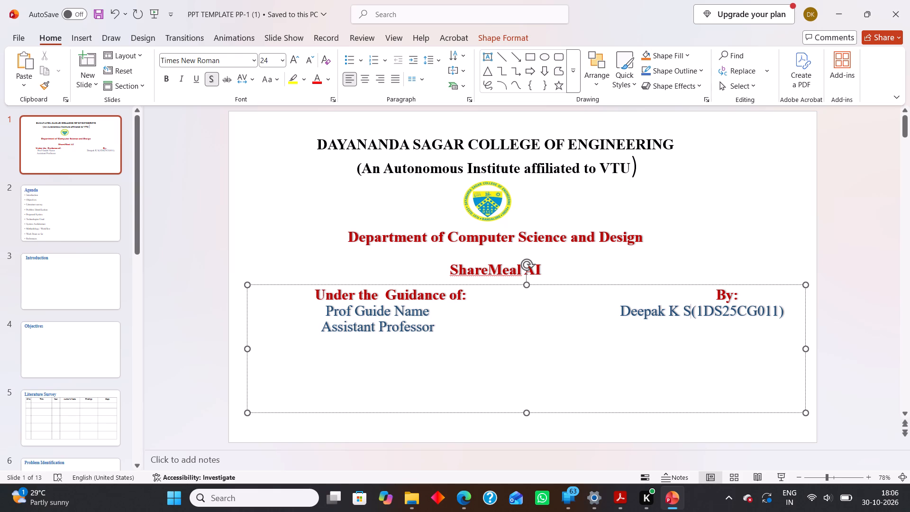
Paste the copied student entry after "Assistant Professor" as the base for a second student.
{"action": "left_click", "coordinate": [525, 332]}
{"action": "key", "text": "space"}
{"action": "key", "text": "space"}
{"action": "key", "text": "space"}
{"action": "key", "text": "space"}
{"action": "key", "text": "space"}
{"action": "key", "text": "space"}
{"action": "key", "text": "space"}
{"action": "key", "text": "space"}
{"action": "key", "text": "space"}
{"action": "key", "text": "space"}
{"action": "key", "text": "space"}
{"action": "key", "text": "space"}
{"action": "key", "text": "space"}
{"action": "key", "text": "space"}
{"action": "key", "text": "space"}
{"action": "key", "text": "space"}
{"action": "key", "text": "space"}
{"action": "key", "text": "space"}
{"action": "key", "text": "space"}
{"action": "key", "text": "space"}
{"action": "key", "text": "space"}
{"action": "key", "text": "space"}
{"action": "key", "text": "ctrl+v"}
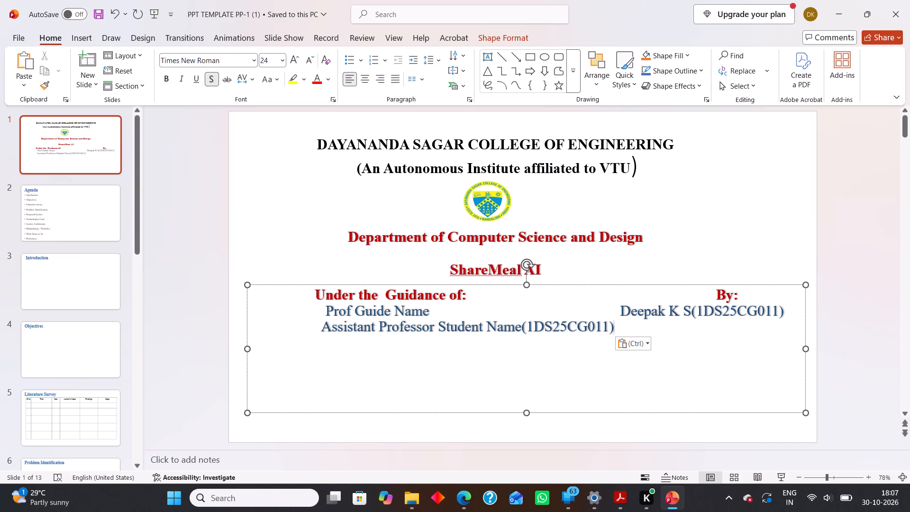
Change the last two digits of the pasted entry's ID to match the second student's ID.
{"action": "left_click", "coordinate": [607, 326]}
{"action": "key", "text": "BackSpace"}
{"action": "key", "text": "BackSpace"}
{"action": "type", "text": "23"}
Replace "Student Name" in the pasted entry with the second student's name, before the bracketed ID.
{"action": "left_click", "coordinate": [518, 322]}
{"action": "left_click", "coordinate": [521, 328]}
{"action": "key", "text": "BackSpace"}
{"action": "key", "text": "BackSpace"}
{"action": "key", "text": "BackSpace"}
{"action": "key", "text": "BackSpace"}
{"action": "key", "text": "BackSpace"}
{"action": "key", "text": "BackSpace"}
{"action": "key", "text": "BackSpace"}
{"action": "key", "text": "BackSpace"}
{"action": "key", "text": "BackSpace"}
{"action": "key", "text": "BackSpace"}
{"action": "key", "text": "BackSpace"}
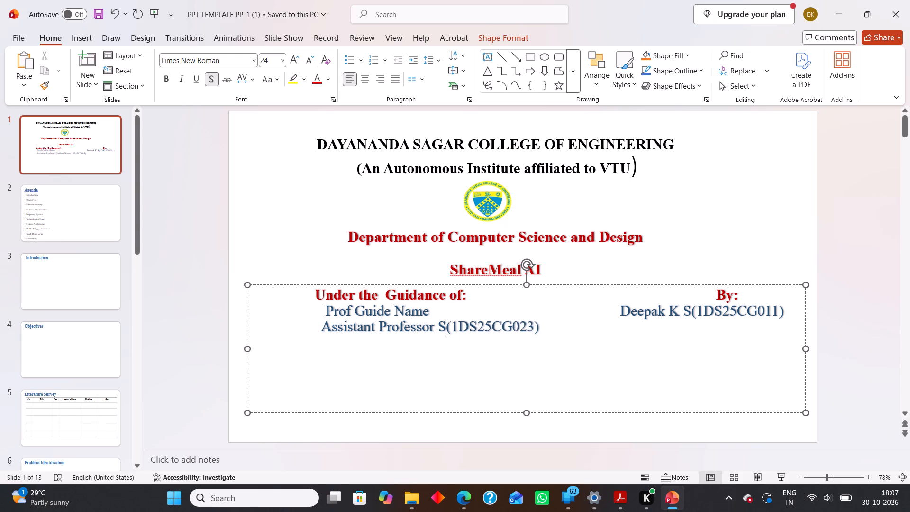
{"action": "key", "text": "BackSpace"}
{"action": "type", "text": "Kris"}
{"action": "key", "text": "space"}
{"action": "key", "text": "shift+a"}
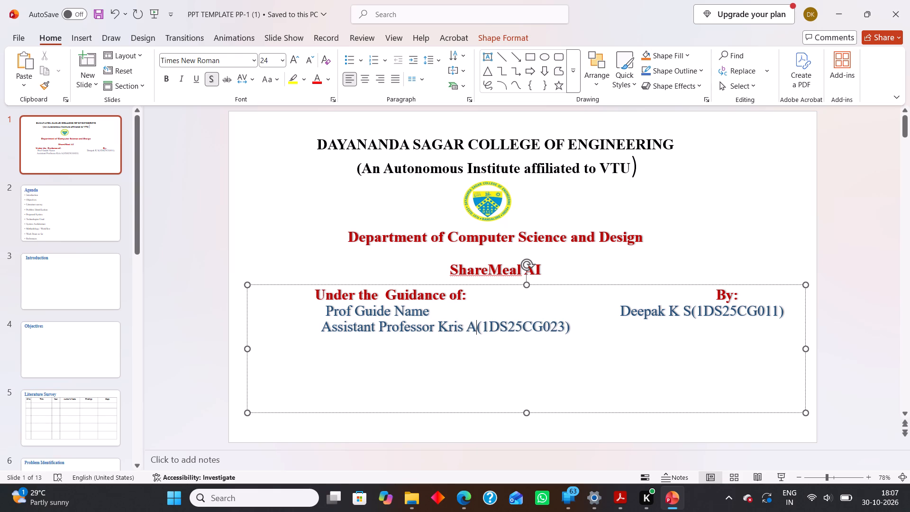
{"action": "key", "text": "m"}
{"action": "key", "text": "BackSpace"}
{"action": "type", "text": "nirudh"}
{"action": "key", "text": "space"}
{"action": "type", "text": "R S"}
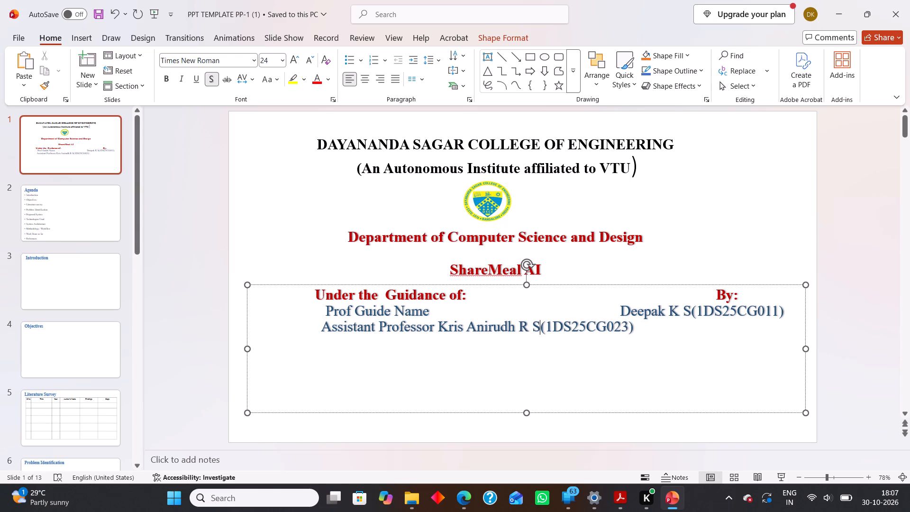
Insert spaces after "Assistant Professor" until the second student's entry ends in line with the first student's entry above.
{"action": "left_click", "coordinate": [440, 326]}
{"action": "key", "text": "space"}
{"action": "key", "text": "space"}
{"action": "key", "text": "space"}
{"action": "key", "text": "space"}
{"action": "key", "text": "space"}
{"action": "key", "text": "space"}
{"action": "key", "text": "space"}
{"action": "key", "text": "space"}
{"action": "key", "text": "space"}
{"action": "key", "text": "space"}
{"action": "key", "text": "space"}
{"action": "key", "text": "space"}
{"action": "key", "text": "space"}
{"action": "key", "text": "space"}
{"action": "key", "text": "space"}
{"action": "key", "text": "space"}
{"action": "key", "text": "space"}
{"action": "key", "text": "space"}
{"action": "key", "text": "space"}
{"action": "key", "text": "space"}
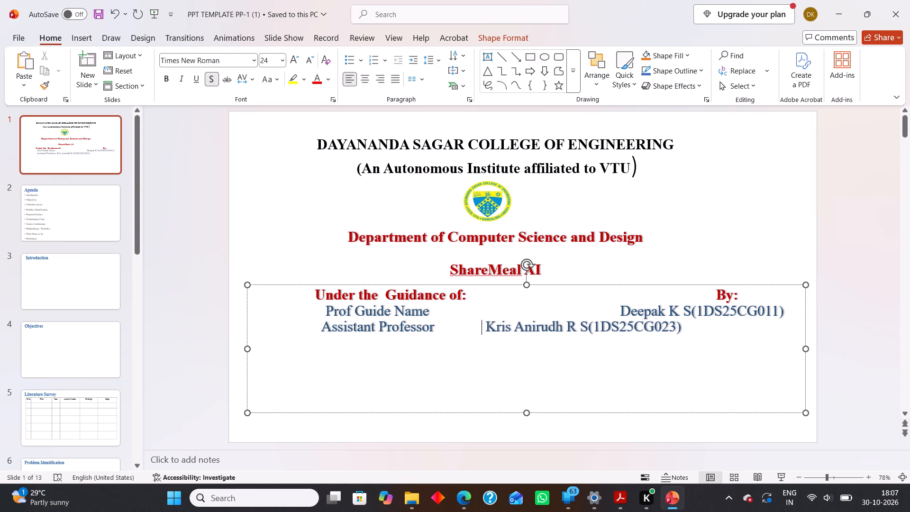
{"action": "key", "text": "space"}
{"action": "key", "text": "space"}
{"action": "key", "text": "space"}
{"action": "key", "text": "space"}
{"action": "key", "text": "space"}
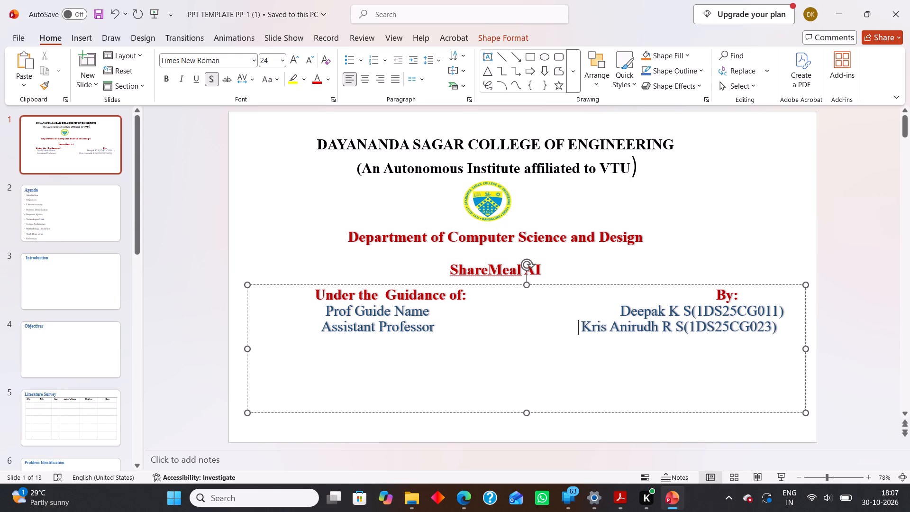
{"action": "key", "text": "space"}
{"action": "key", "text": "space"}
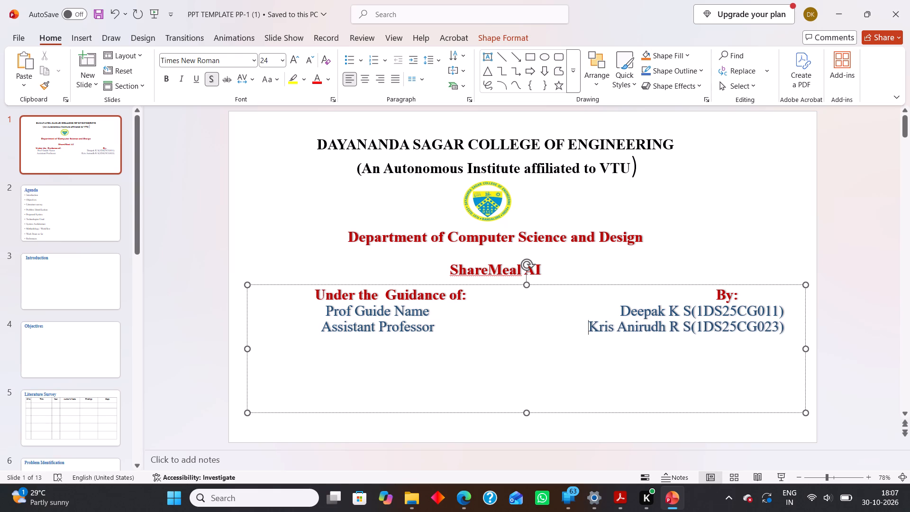
Delete spaces before the first student's entry until it starts about in line with the second student's entry below.
{"action": "left_click", "coordinate": [622, 309]}
{"action": "key", "text": "BackSpace"}
{"action": "key", "text": "BackSpace"}
{"action": "key", "text": "BackSpace"}
{"action": "key", "text": "BackSpace"}
{"action": "key", "text": "BackSpace"}
{"action": "key", "text": "BackSpace"}
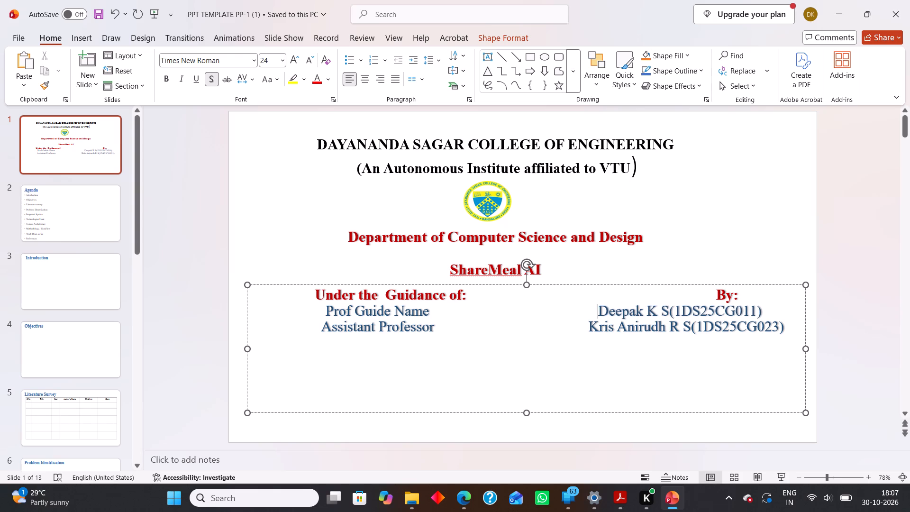
{"action": "key", "text": "BackSpace"}
{"action": "key", "text": "BackSpace"}
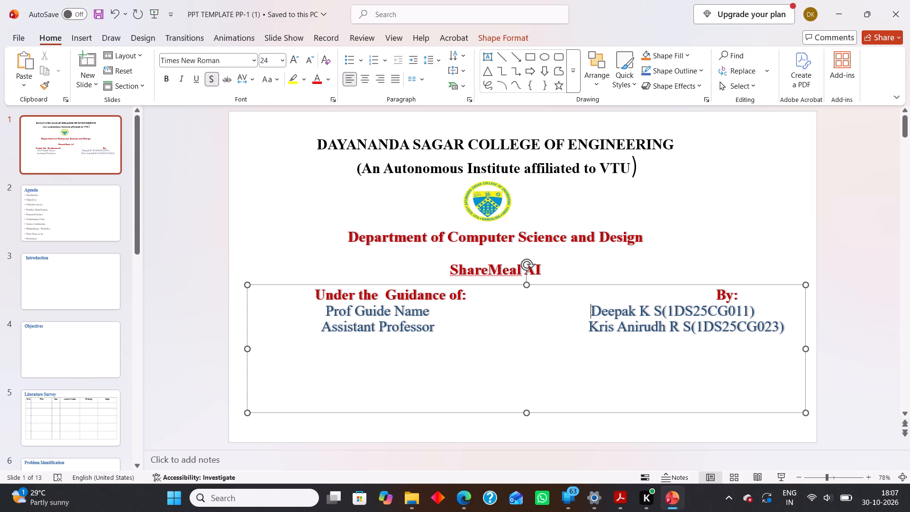
Paste the copied student entry on the line below the second student and change its ID's last two digits to the third student's.
{"action": "left_click", "coordinate": [604, 347]}
{"action": "key", "text": "ctrl+v"}
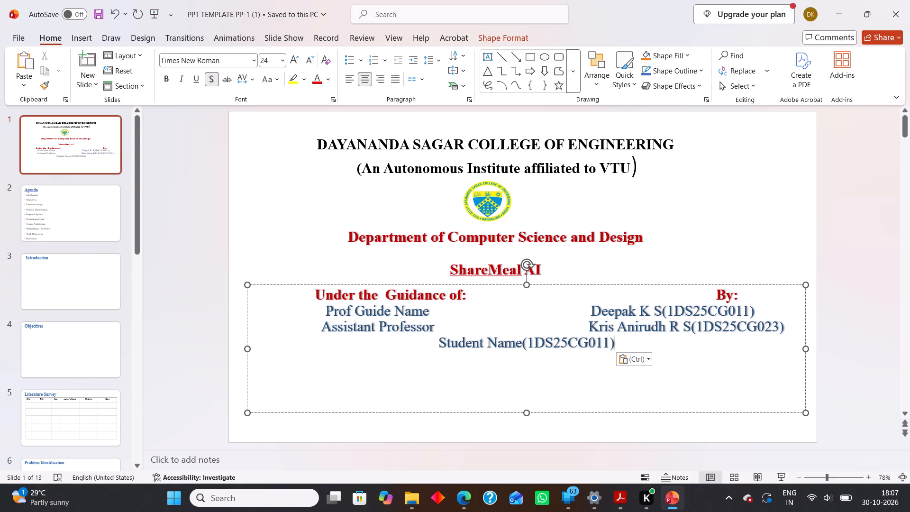
{"action": "left_click", "coordinate": [609, 344]}
{"action": "key", "text": "BackSpace"}
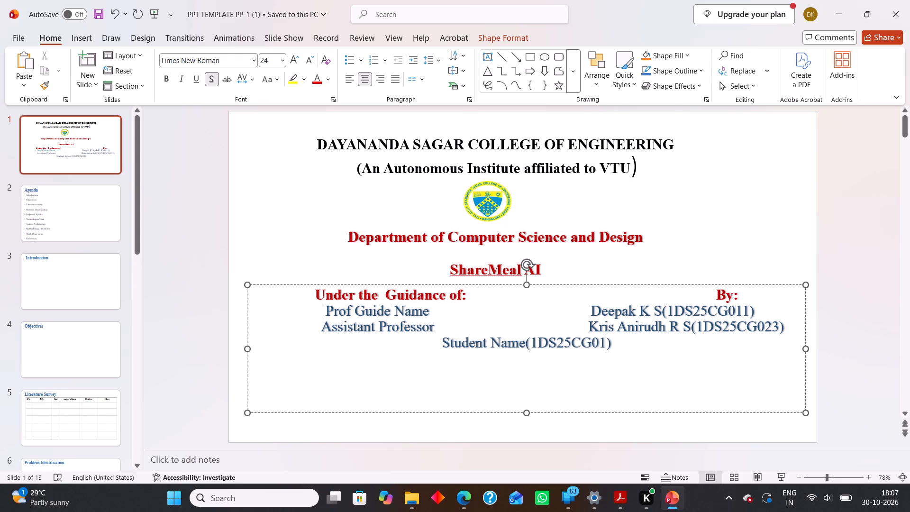
{"action": "key", "text": "BackSpace"}
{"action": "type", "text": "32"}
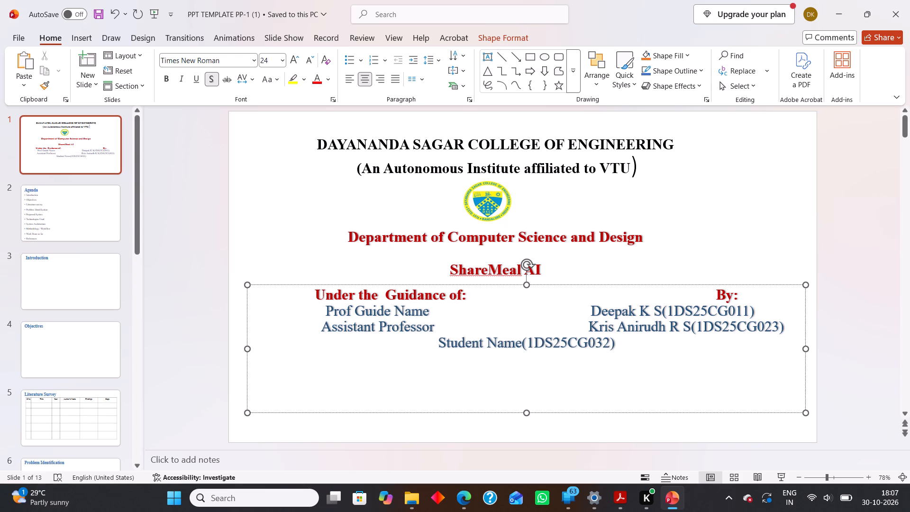
Replace "Student Name" in the pasted entry with the third student's name and initial, before the bracketed ID.
{"action": "left_click_drag", "start_coordinate": [521, 342], "coordinate": [447, 350]}
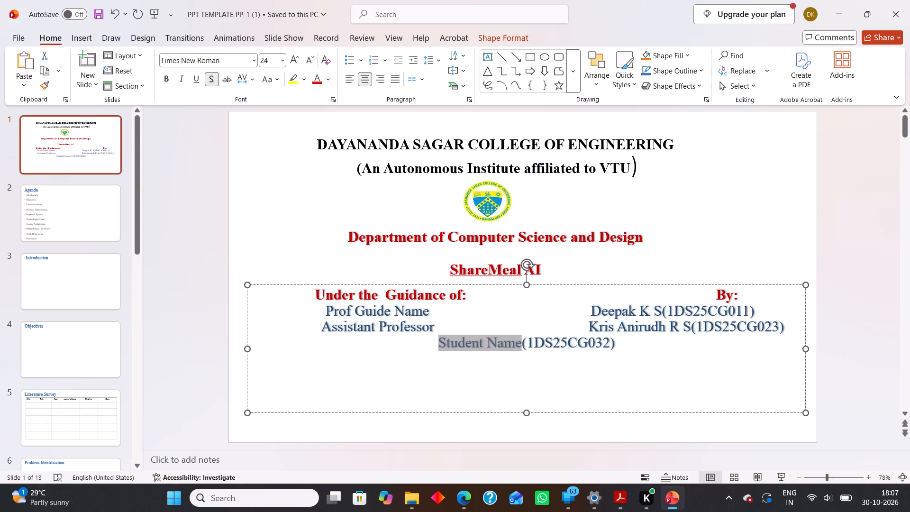
{"action": "left_click_drag", "start_coordinate": [447, 350], "coordinate": [448, 351]}
{"action": "key", "text": "BackSpace"}
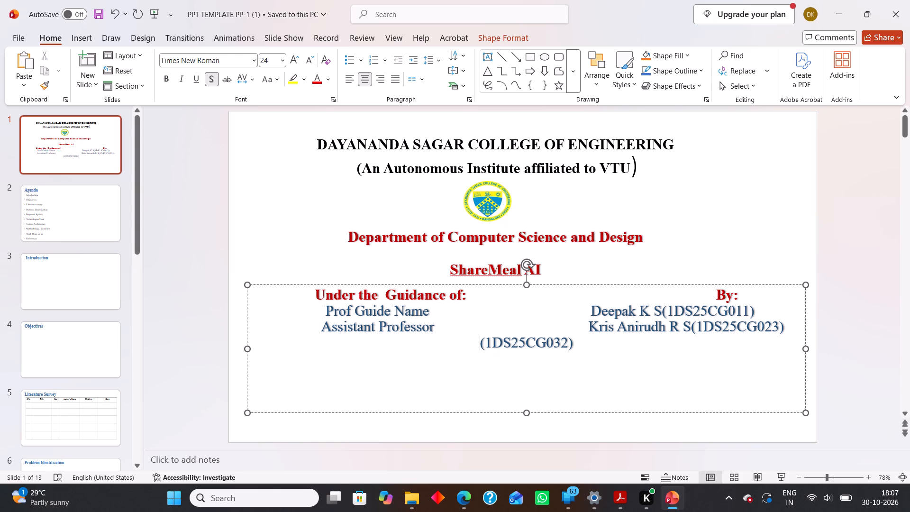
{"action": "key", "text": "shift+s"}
{"action": "key", "text": "BackSpace"}
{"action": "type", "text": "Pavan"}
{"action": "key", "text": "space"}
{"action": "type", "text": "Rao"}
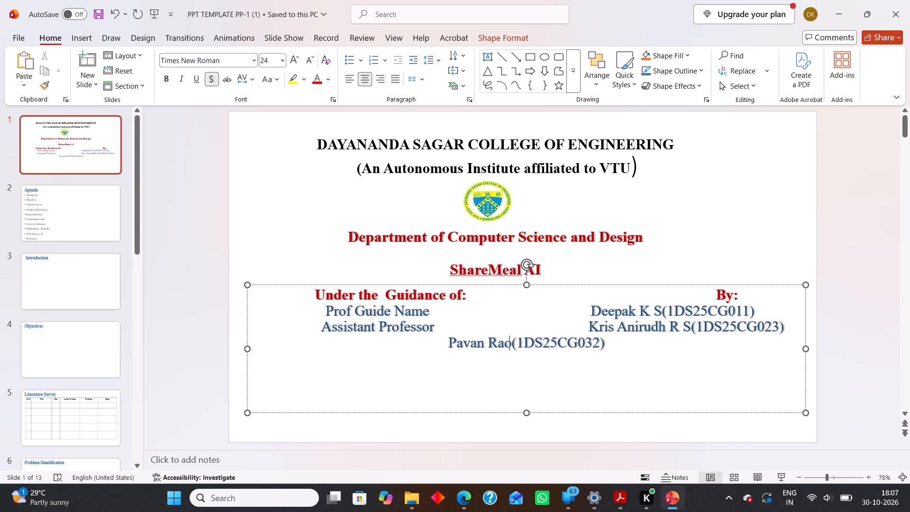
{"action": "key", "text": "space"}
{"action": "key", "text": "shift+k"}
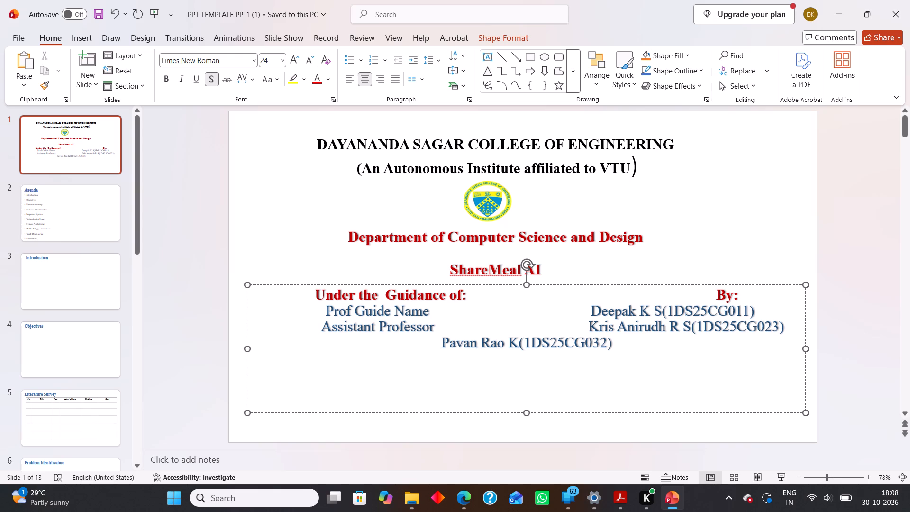
Insert spaces before the third student's entry until it starts in line with the first student's entry.
{"action": "left_click", "coordinate": [441, 345]}
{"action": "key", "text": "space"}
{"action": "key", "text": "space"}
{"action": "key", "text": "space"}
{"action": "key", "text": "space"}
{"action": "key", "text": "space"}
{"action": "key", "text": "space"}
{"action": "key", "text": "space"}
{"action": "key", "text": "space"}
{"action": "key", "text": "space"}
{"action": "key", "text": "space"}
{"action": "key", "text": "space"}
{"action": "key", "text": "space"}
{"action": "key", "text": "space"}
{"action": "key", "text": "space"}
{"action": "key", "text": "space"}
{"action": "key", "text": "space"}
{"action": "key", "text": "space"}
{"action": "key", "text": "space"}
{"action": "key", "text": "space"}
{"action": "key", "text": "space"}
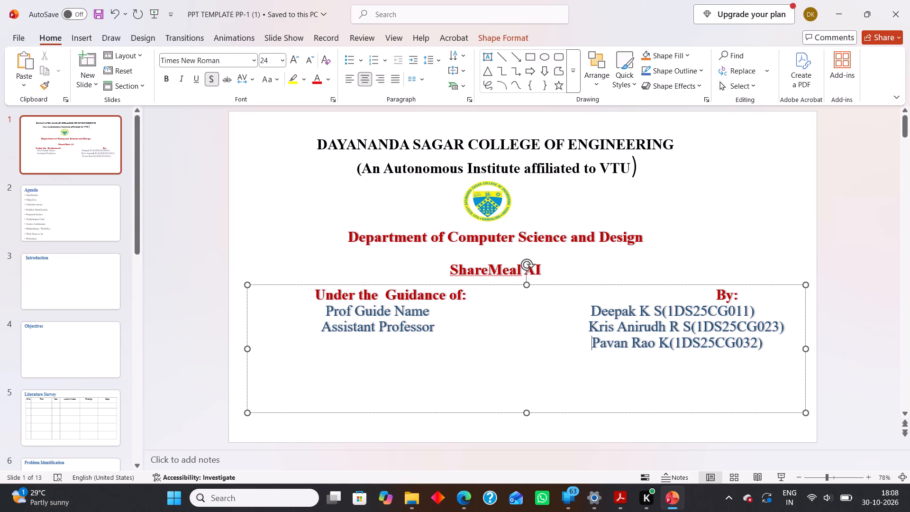
Insert two spaces before the second student's entry to line up its start with the entries above and below.
{"action": "left_click", "coordinate": [590, 323]}
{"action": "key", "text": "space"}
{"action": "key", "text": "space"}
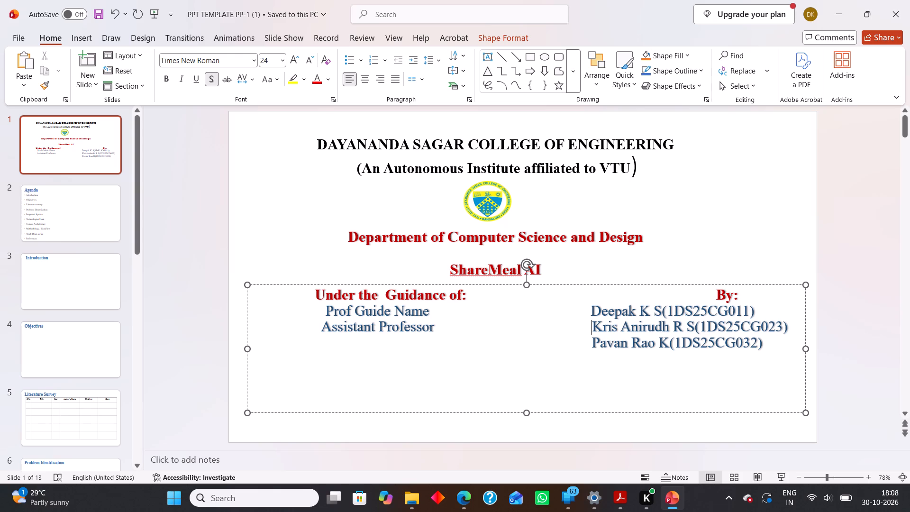
Paste the copied student entry on the line below the third student and change its ID's last two digits to the fourth student's.
{"action": "left_click", "coordinate": [593, 367]}
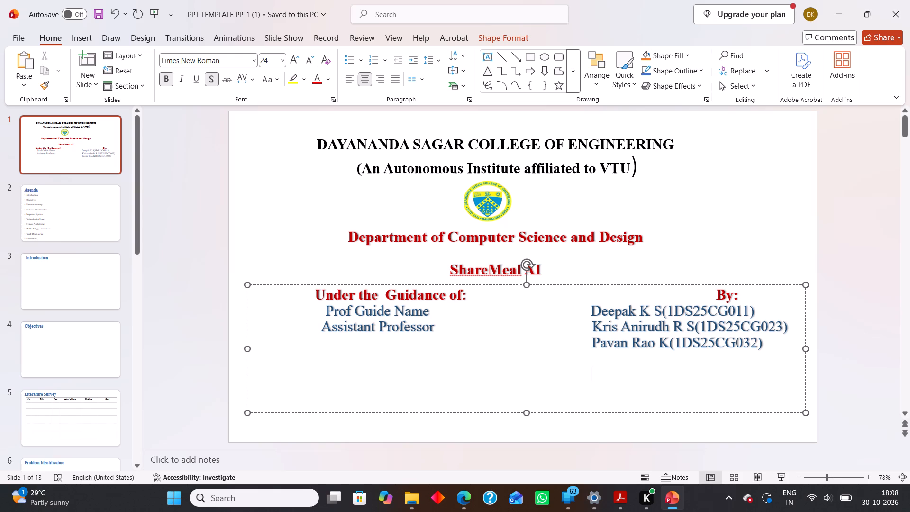
{"action": "left_click", "coordinate": [593, 358]}
{"action": "key", "text": "ctrl+v"}
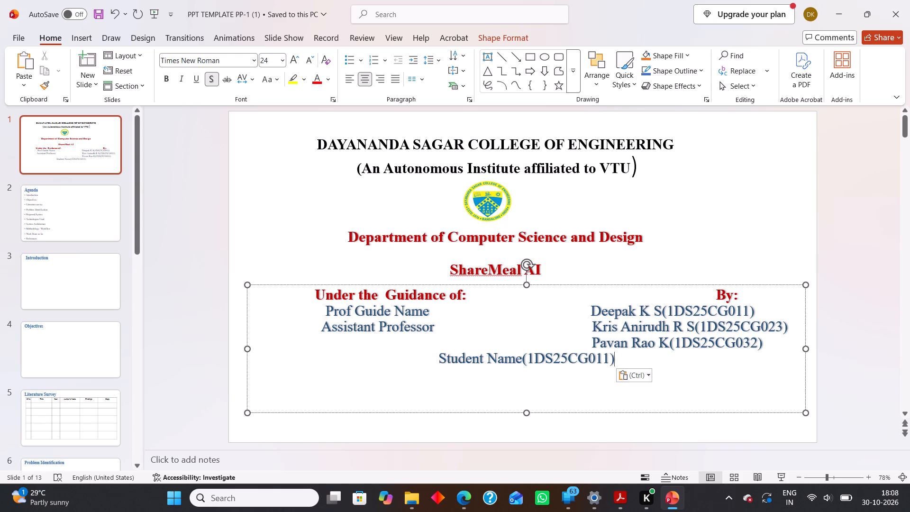
{"action": "left_click", "coordinate": [612, 359]}
{"action": "key", "text": "BackSpace"}
{"action": "key", "text": "BackSpace"}
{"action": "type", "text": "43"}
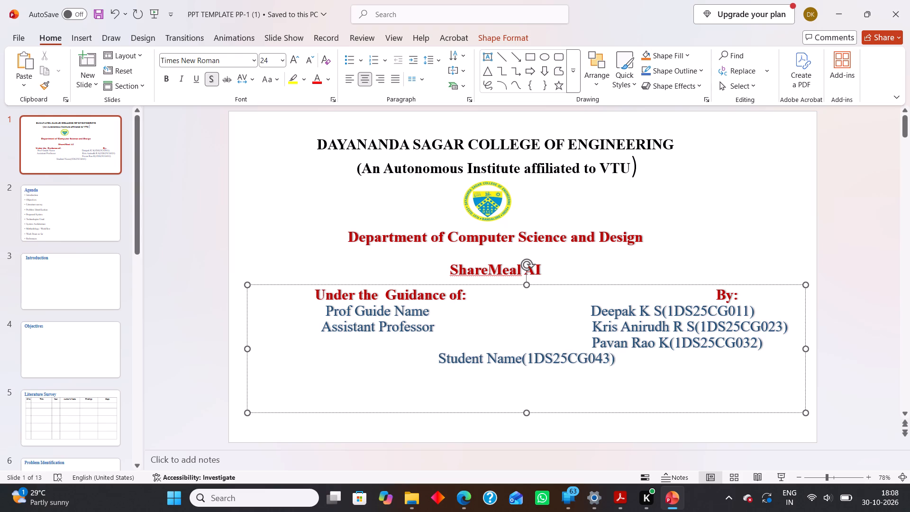
Replace "Student Name" in the pasted entry with the fourth student's name, before the bracketed ID.
{"action": "left_click_drag", "start_coordinate": [520, 358], "coordinate": [441, 355]}
{"action": "key", "text": "BackSpace"}
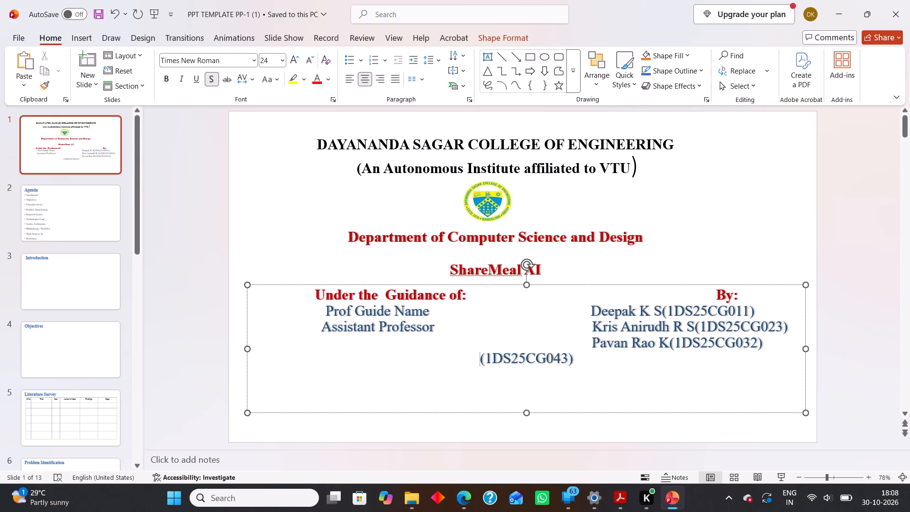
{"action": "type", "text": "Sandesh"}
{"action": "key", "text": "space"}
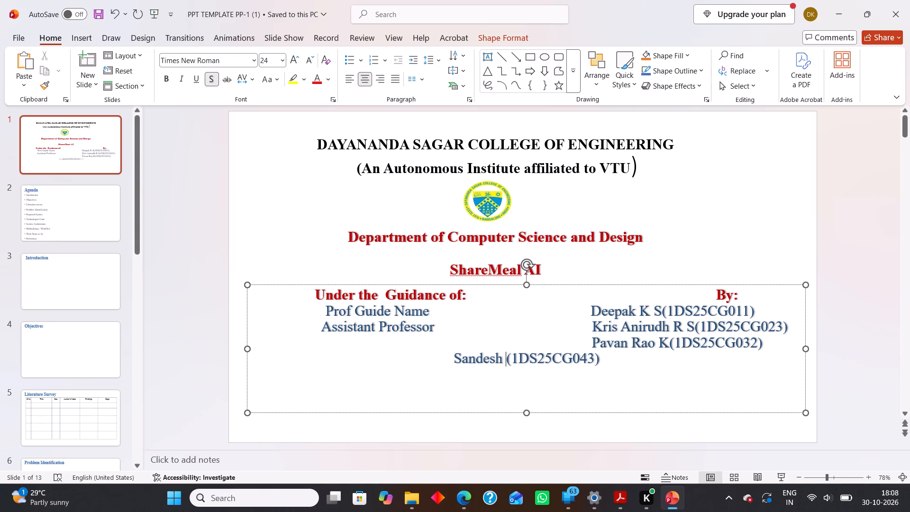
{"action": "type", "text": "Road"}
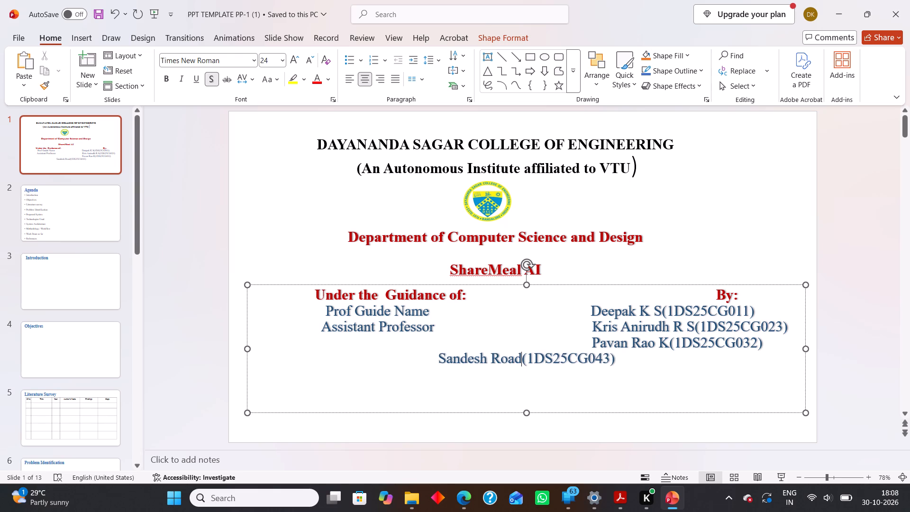
Insert spaces before the fourth student's entry until it starts in line with the three entries above.
{"action": "left_click", "coordinate": [439, 359]}
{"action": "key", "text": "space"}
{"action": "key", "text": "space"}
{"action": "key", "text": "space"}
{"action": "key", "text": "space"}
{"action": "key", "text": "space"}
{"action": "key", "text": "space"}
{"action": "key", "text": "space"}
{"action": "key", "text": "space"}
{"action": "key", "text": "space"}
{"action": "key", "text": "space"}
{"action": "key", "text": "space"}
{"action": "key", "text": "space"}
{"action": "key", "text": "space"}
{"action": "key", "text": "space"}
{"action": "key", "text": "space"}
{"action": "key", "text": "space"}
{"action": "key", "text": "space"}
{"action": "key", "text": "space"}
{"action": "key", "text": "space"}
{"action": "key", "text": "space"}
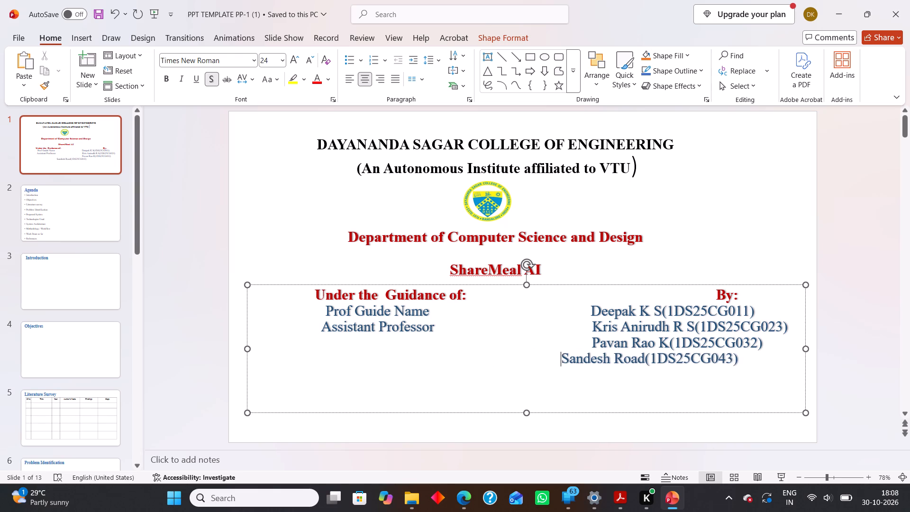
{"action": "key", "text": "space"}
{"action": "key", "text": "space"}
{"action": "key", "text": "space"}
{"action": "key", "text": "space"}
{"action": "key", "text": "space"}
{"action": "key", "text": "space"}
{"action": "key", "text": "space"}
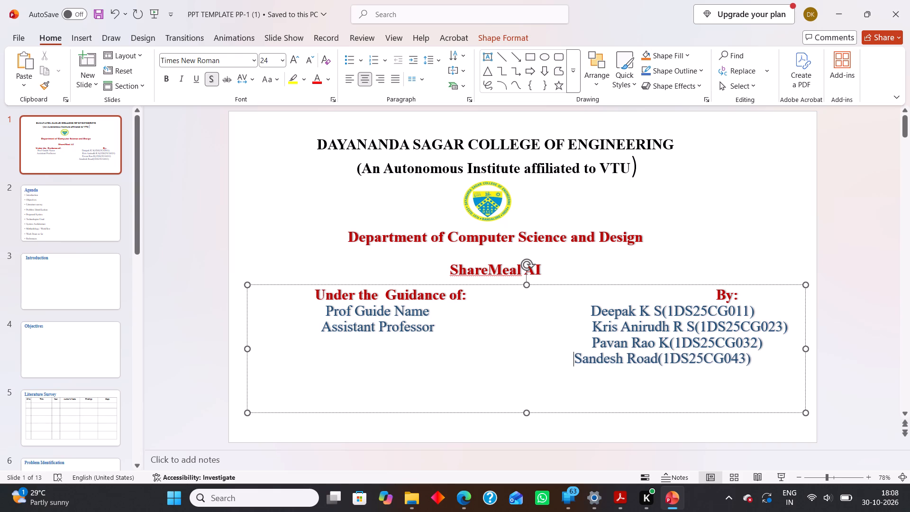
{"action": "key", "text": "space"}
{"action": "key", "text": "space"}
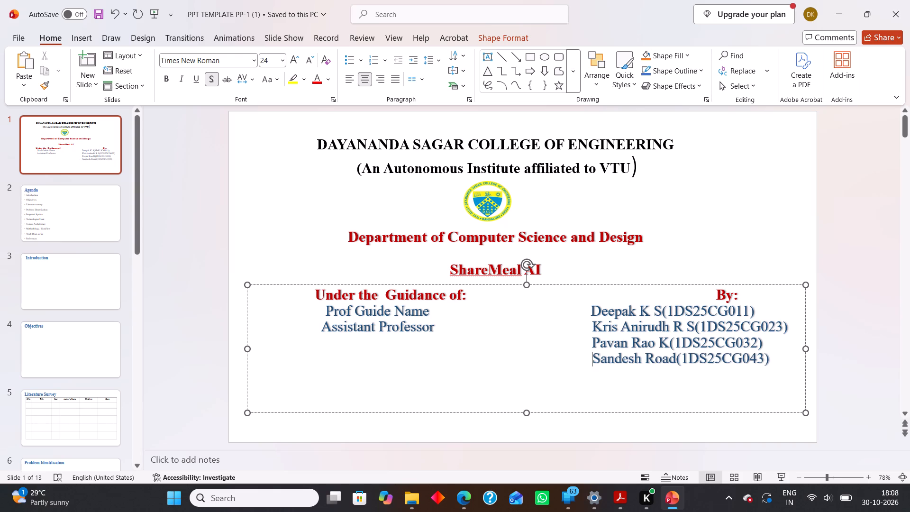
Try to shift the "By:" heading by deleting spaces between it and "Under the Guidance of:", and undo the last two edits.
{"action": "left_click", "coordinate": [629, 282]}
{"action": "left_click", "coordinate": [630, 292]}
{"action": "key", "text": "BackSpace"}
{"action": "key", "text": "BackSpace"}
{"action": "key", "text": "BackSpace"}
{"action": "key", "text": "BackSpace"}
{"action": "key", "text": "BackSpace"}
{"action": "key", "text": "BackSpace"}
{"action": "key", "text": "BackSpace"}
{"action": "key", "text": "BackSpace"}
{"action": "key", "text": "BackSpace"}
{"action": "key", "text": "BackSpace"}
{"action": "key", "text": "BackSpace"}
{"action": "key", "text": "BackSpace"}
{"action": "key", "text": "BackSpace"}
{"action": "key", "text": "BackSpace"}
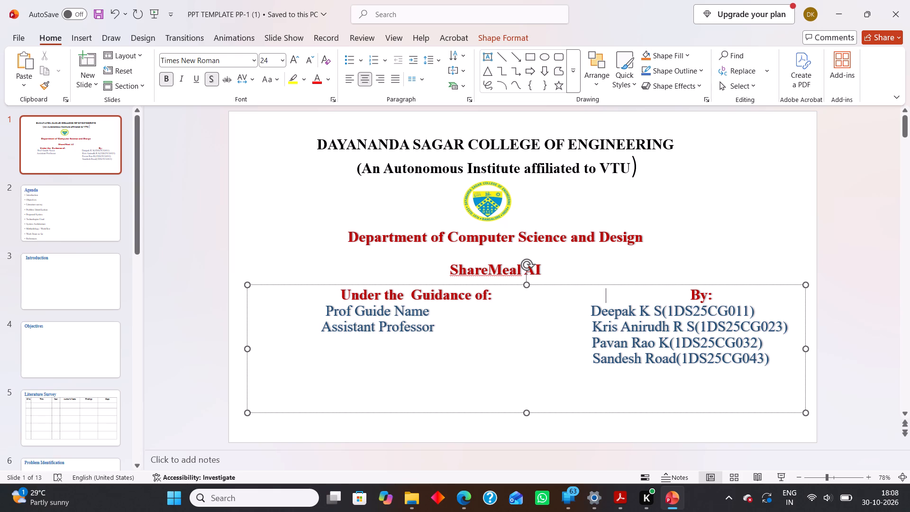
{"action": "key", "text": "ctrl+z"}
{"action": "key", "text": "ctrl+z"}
Reinsert spaces before the fourth student's entry until it starts in line with the three entries above.
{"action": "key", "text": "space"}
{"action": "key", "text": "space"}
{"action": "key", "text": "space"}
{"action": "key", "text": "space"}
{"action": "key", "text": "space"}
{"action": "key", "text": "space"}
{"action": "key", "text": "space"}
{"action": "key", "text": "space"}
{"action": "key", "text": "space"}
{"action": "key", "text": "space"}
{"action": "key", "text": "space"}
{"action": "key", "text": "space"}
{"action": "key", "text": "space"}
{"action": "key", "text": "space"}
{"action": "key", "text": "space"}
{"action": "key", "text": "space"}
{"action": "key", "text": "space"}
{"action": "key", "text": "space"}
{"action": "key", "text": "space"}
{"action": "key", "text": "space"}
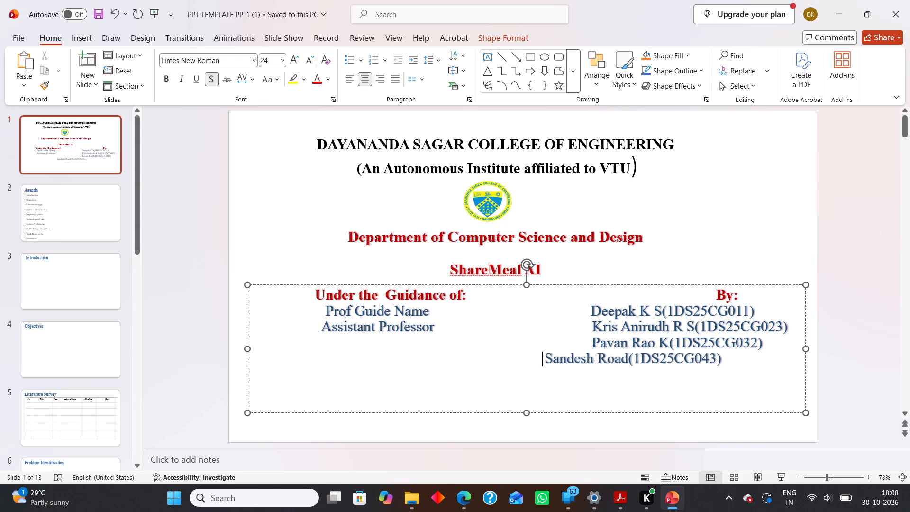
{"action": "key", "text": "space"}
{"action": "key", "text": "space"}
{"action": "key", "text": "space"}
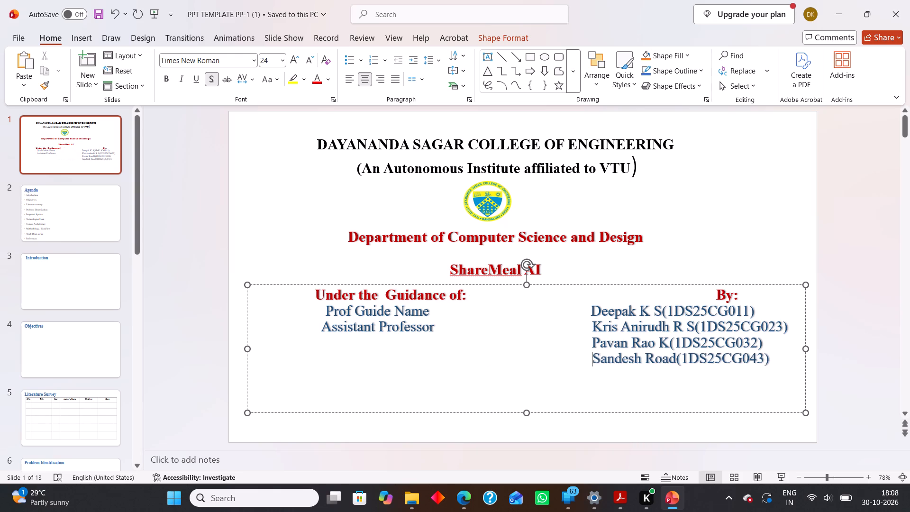
Add one space after the "By:" heading and delete two spaces before it to shift it slightly over the student entries.
{"action": "left_click", "coordinate": [709, 294]}
{"action": "left_click", "coordinate": [739, 297]}
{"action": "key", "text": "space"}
{"action": "left_click", "coordinate": [715, 293]}
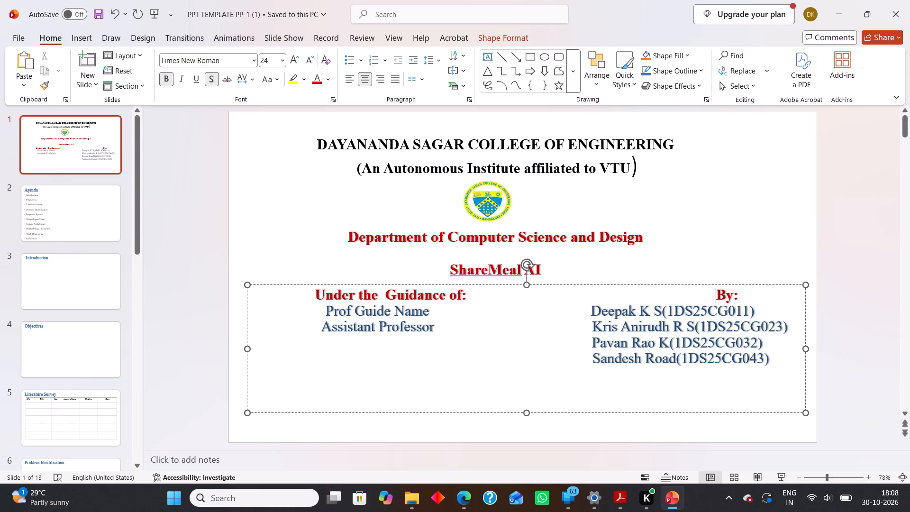
{"action": "left_click", "coordinate": [715, 293]}
{"action": "key", "text": "BackSpace"}
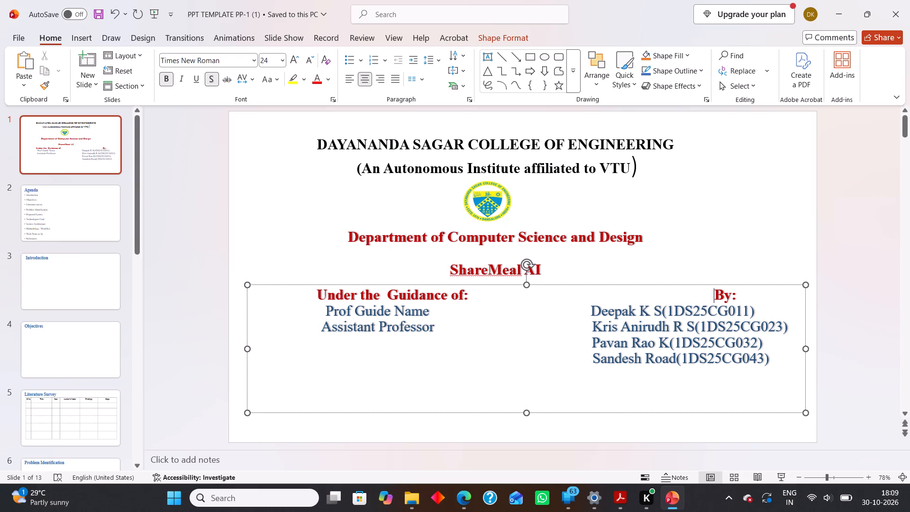
{"action": "key", "text": "BackSpace"}
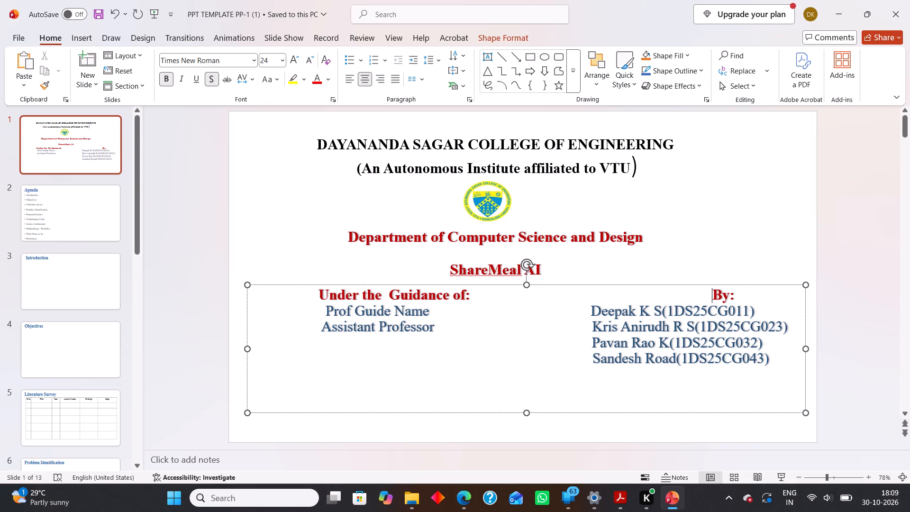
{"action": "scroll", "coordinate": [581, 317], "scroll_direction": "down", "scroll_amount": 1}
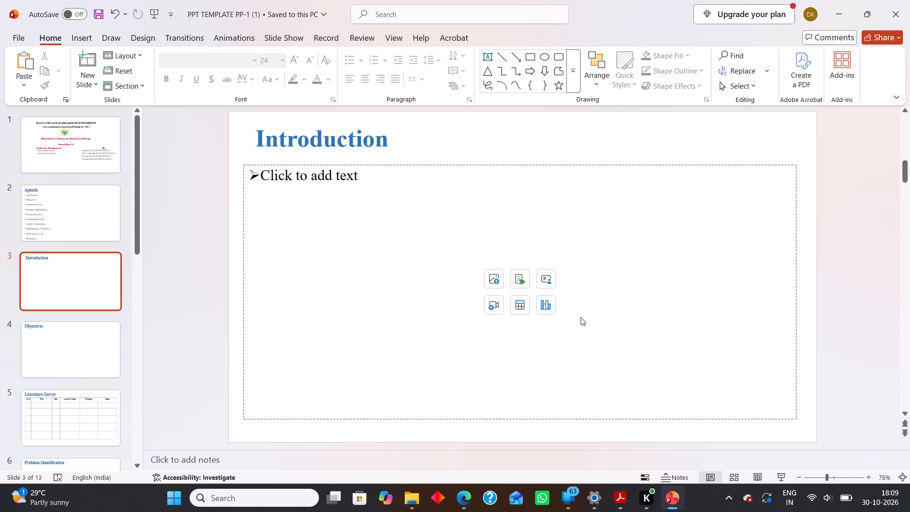
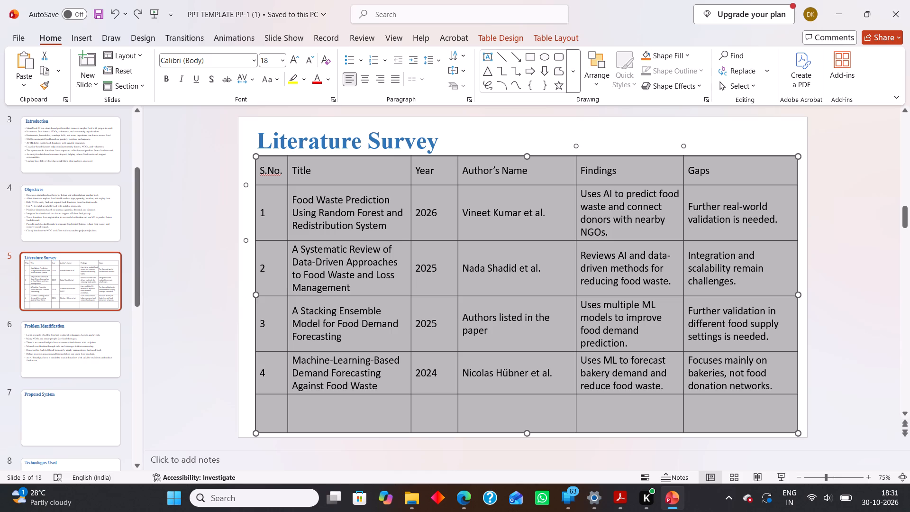
{"action": "key", "text": "Delete"}
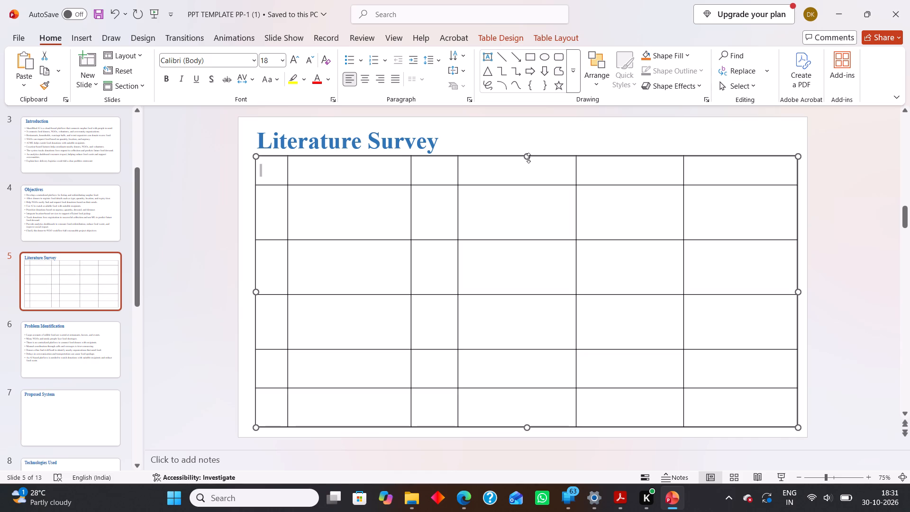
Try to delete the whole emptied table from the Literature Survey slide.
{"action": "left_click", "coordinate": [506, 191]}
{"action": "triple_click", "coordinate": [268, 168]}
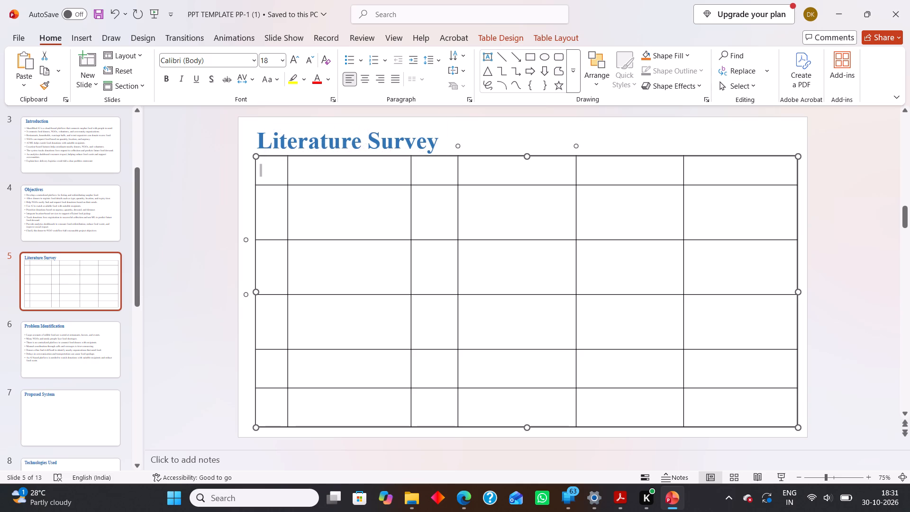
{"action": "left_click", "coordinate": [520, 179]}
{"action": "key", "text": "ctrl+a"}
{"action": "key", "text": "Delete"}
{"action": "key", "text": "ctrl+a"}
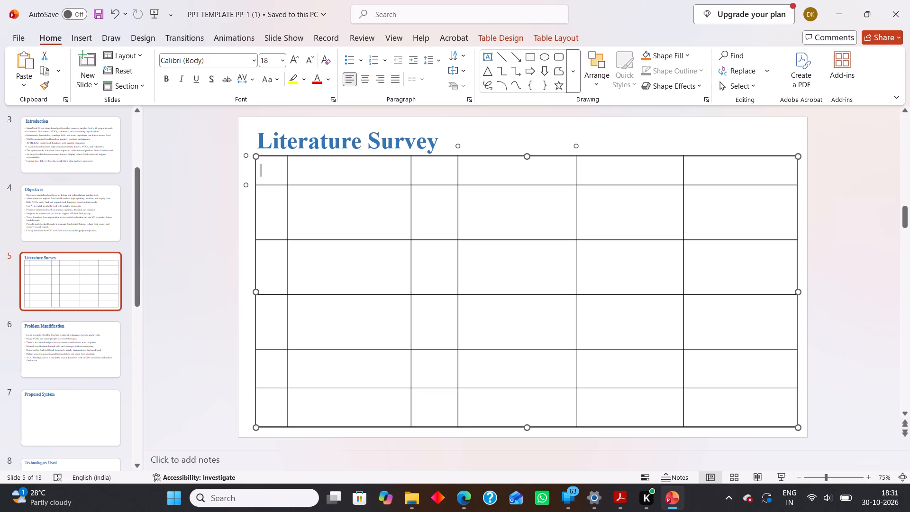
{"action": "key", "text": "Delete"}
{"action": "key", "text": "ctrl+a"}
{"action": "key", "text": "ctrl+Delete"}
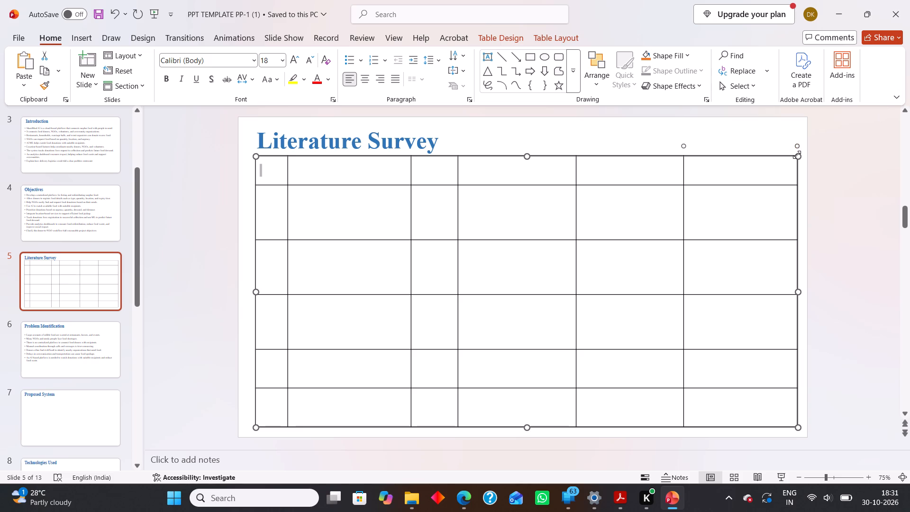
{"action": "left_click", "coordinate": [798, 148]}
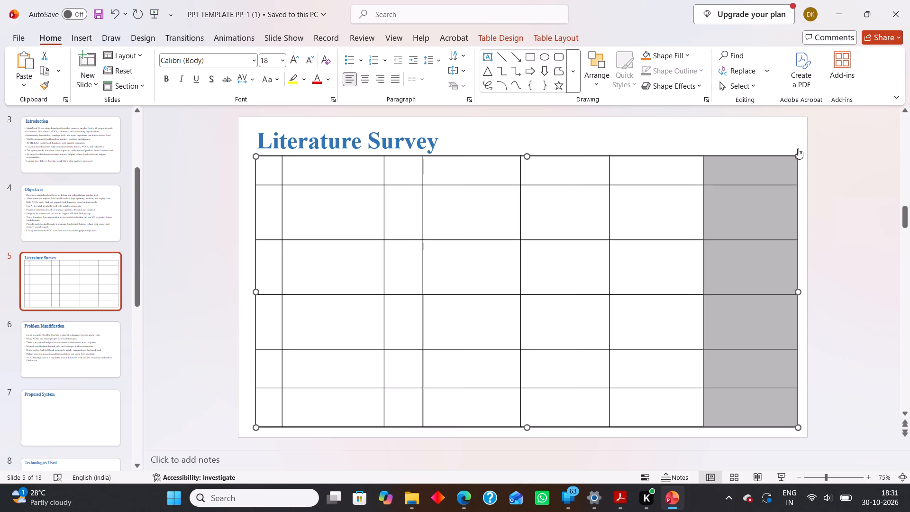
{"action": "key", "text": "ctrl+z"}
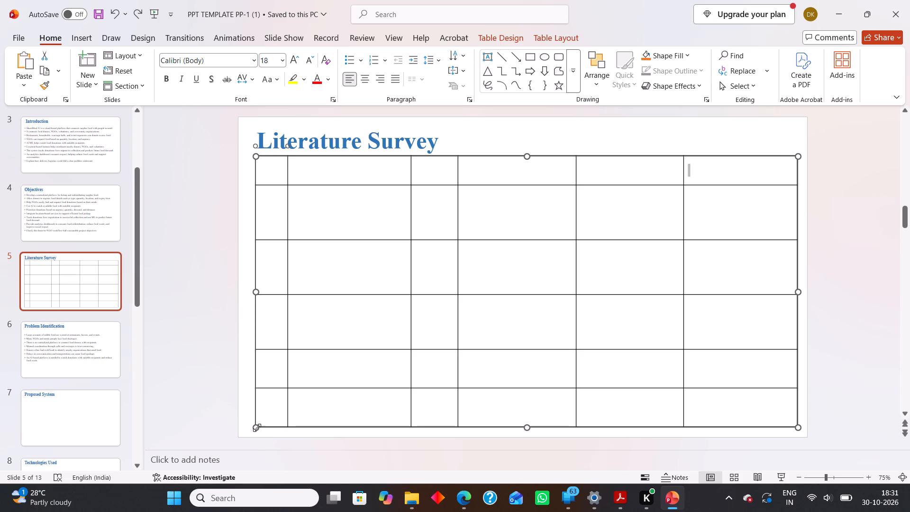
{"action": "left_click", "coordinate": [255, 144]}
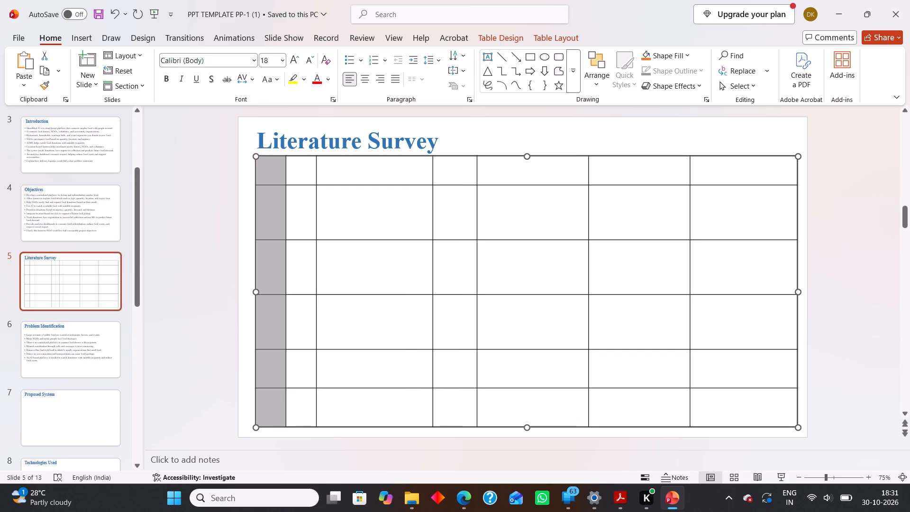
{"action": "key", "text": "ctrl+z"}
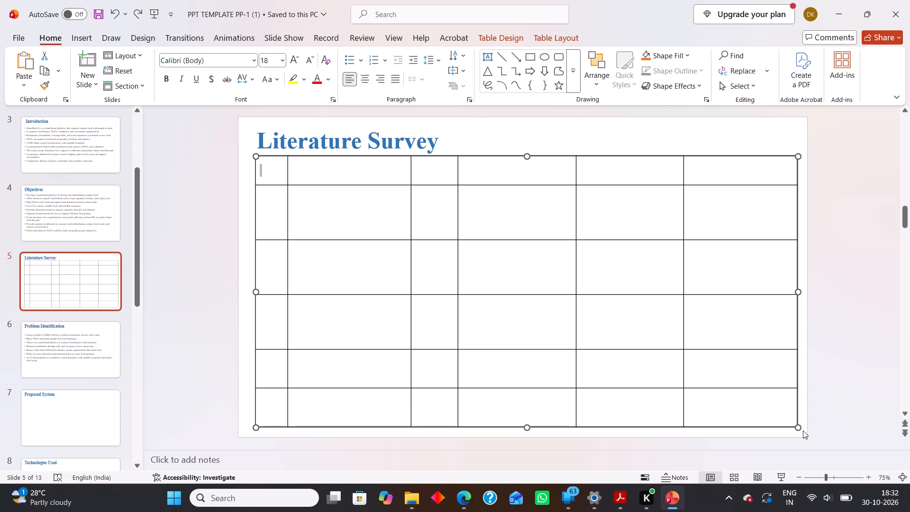
Enter "-" in the first header cell of the Literature Survey table.
{"action": "key", "text": "minus"}
Select the whole Literature Survey table as an object and start a screen capture of the slide.
{"action": "scroll", "coordinate": [779, 406], "scroll_direction": "down", "scroll_amount": 1}
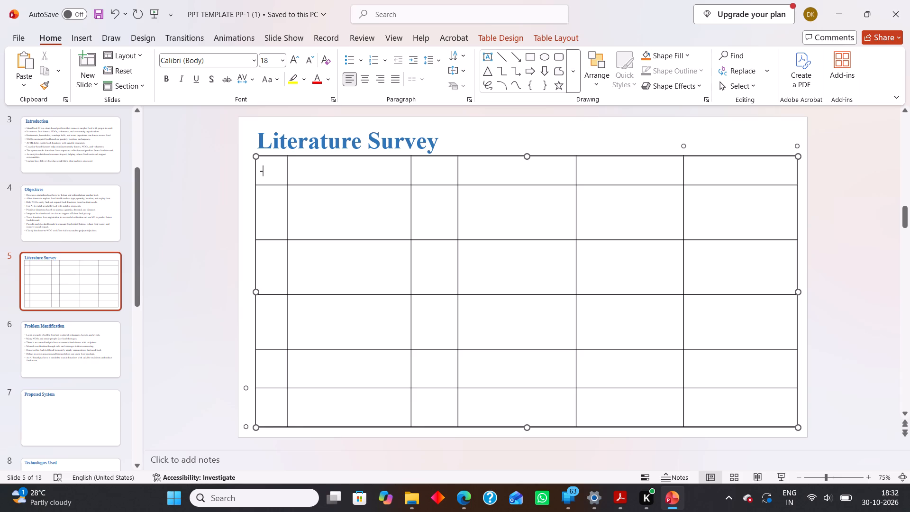
{"action": "scroll", "coordinate": [772, 393], "scroll_direction": "down", "scroll_amount": 1}
{"action": "scroll", "coordinate": [783, 157], "scroll_direction": "left", "scroll_amount": 2}
{"action": "scroll", "coordinate": [367, 179], "scroll_direction": "left", "scroll_amount": 1}
{"action": "left_click_drag", "start_coordinate": [225, 146], "coordinate": [707, 307]}
{"action": "scroll", "coordinate": [348, 186], "scroll_direction": "right", "scroll_amount": 3}
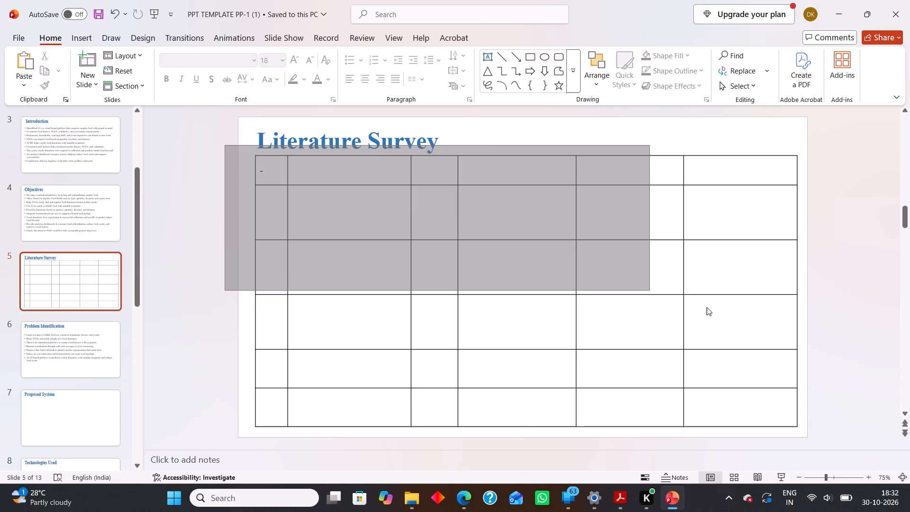
{"action": "left_click_drag", "start_coordinate": [707, 307], "coordinate": [829, 438]}
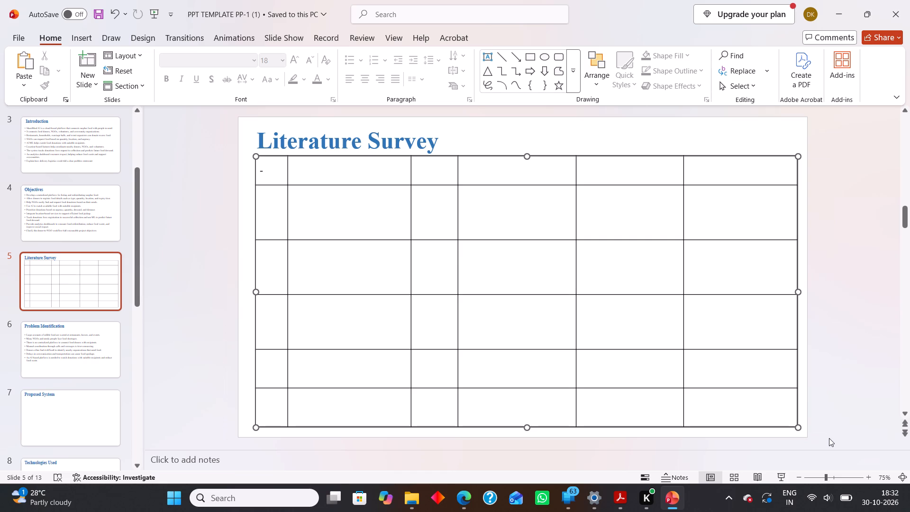
{"action": "key", "text": "Print"}
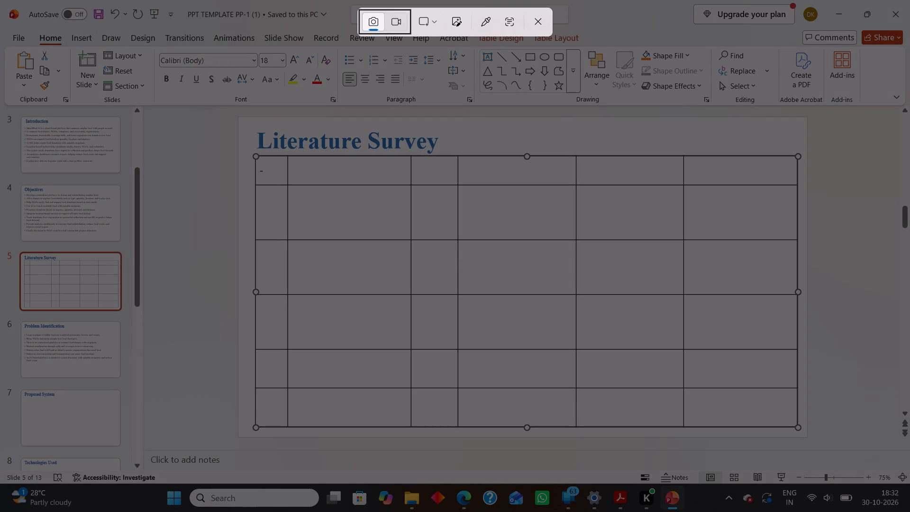
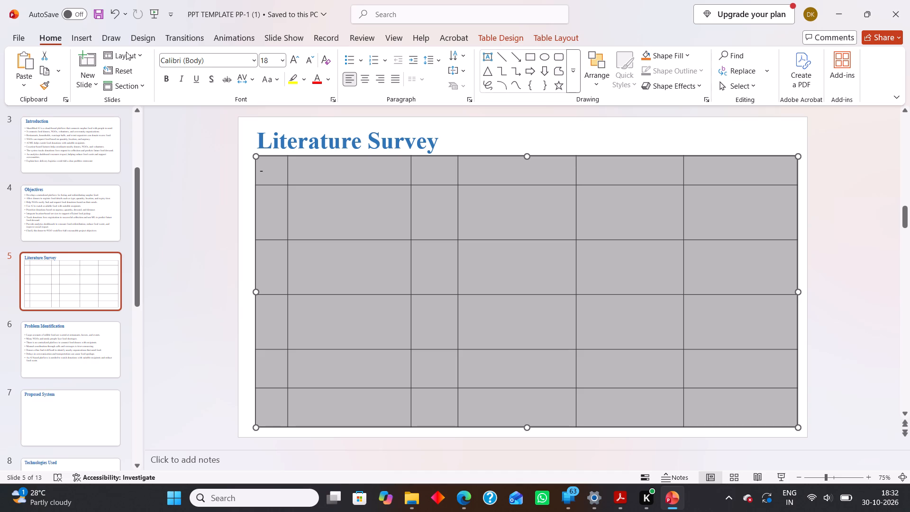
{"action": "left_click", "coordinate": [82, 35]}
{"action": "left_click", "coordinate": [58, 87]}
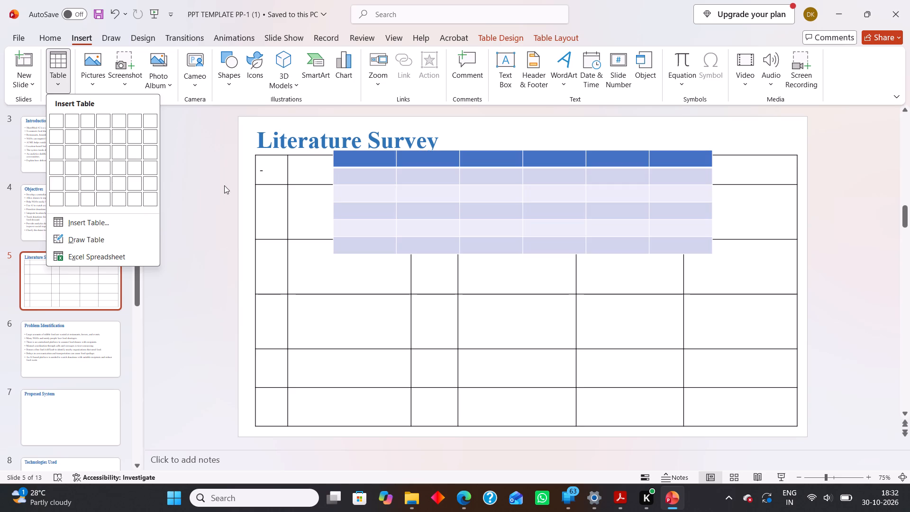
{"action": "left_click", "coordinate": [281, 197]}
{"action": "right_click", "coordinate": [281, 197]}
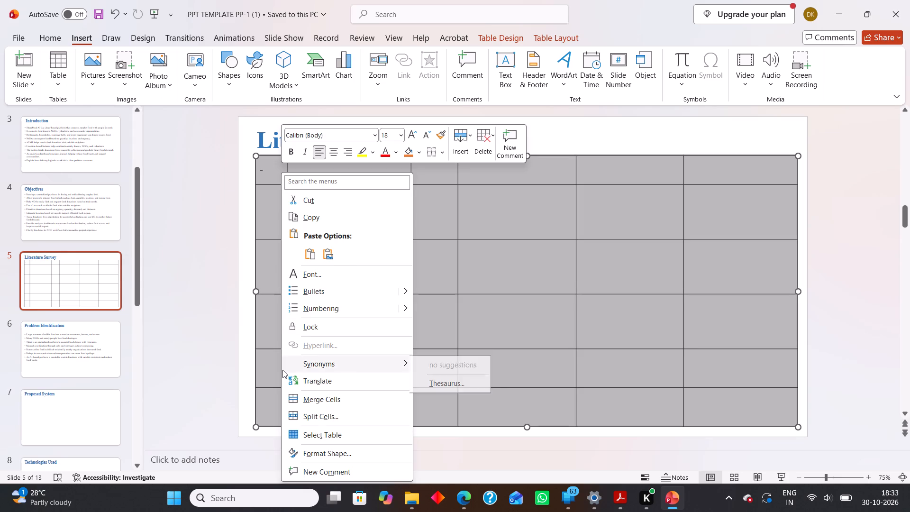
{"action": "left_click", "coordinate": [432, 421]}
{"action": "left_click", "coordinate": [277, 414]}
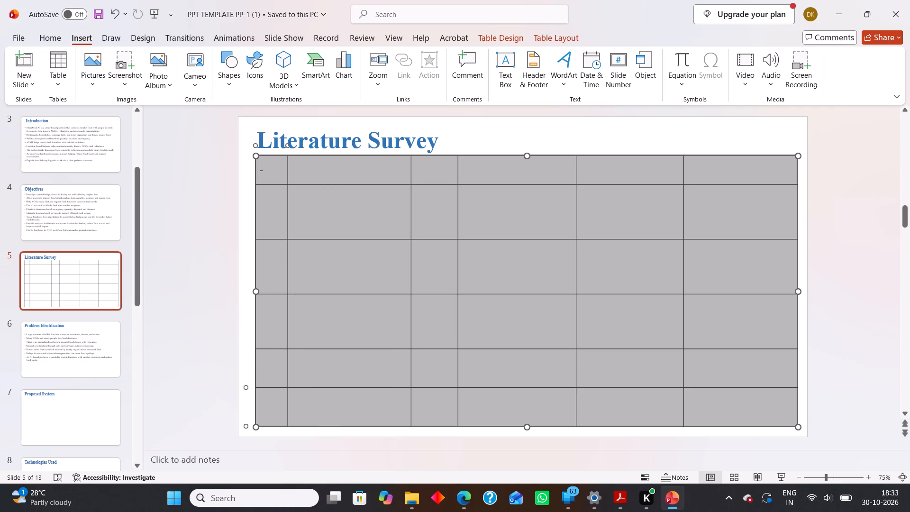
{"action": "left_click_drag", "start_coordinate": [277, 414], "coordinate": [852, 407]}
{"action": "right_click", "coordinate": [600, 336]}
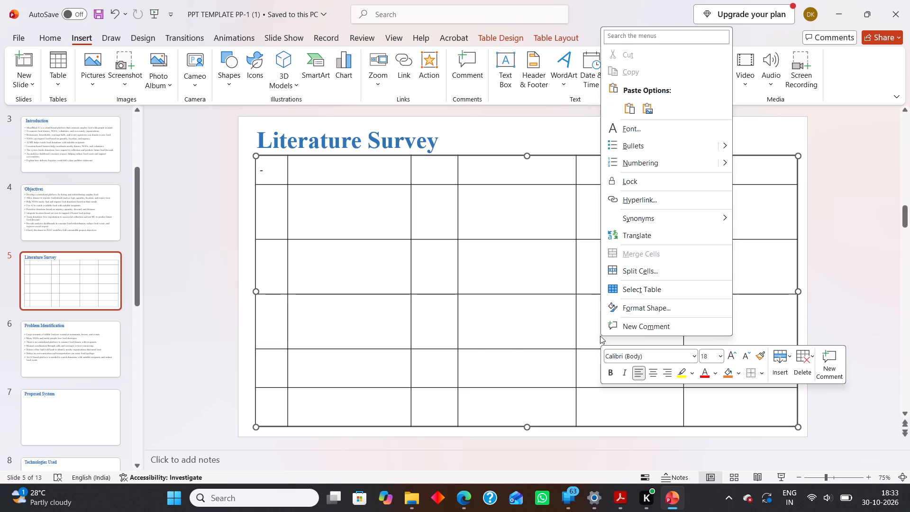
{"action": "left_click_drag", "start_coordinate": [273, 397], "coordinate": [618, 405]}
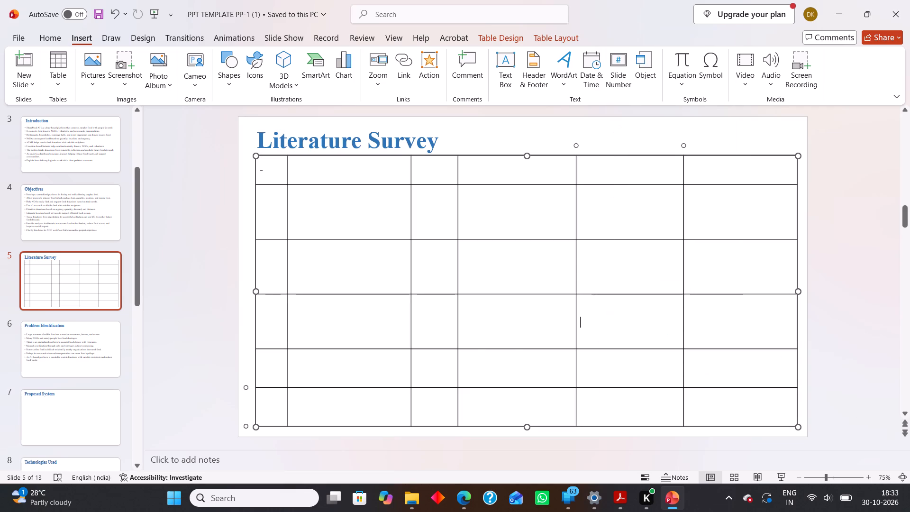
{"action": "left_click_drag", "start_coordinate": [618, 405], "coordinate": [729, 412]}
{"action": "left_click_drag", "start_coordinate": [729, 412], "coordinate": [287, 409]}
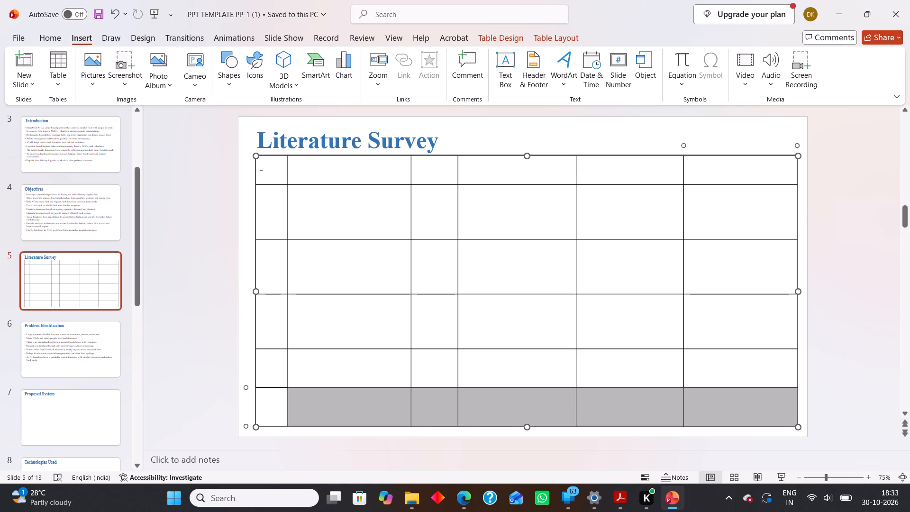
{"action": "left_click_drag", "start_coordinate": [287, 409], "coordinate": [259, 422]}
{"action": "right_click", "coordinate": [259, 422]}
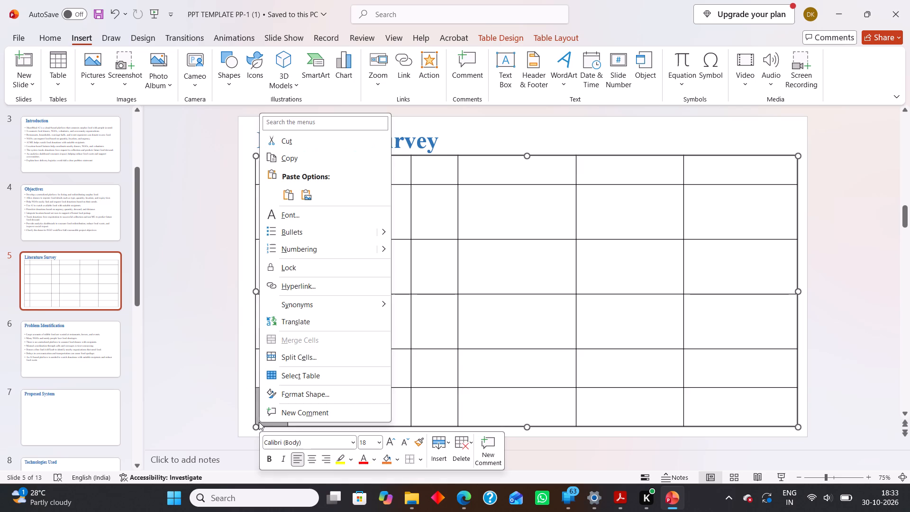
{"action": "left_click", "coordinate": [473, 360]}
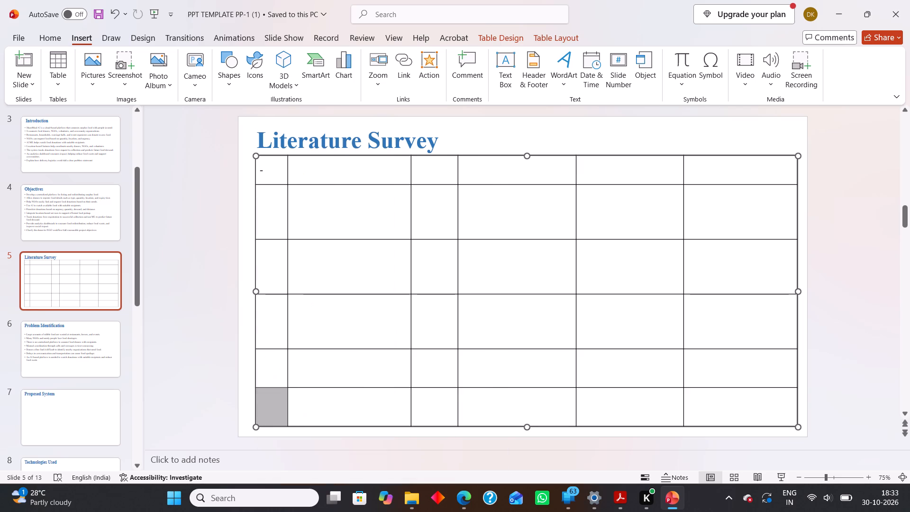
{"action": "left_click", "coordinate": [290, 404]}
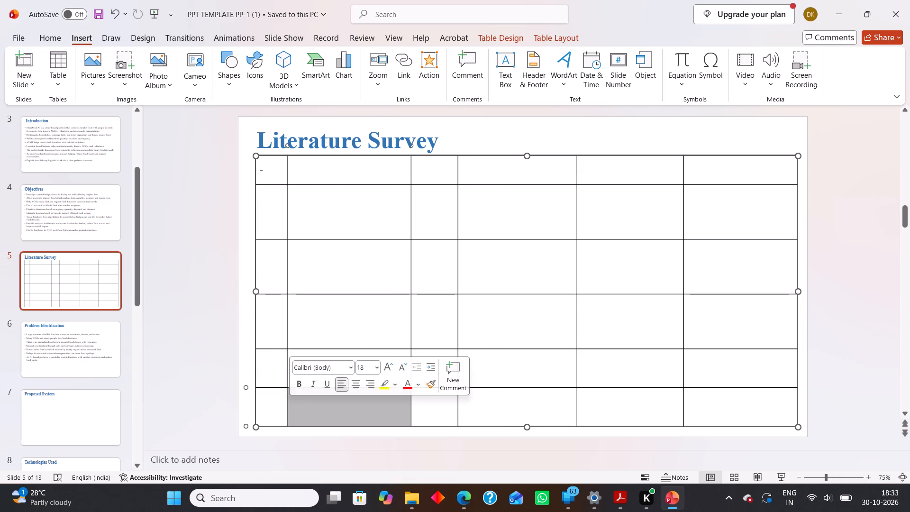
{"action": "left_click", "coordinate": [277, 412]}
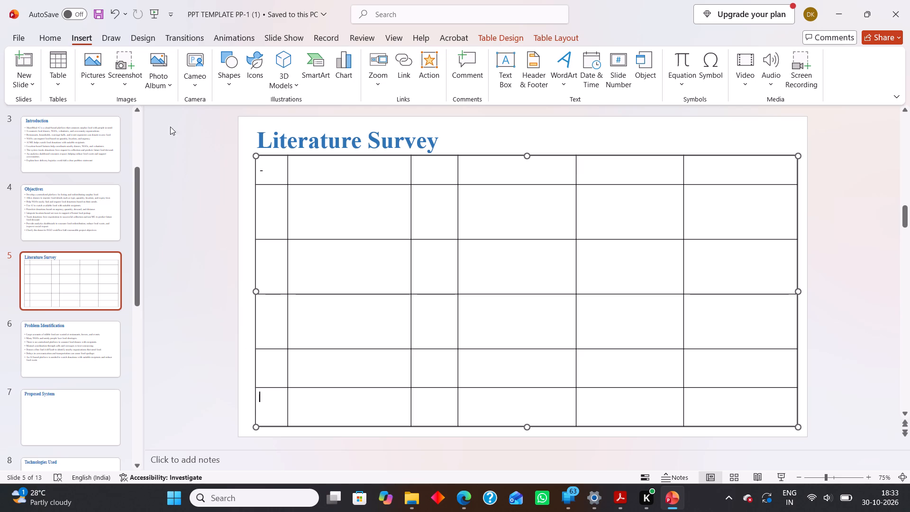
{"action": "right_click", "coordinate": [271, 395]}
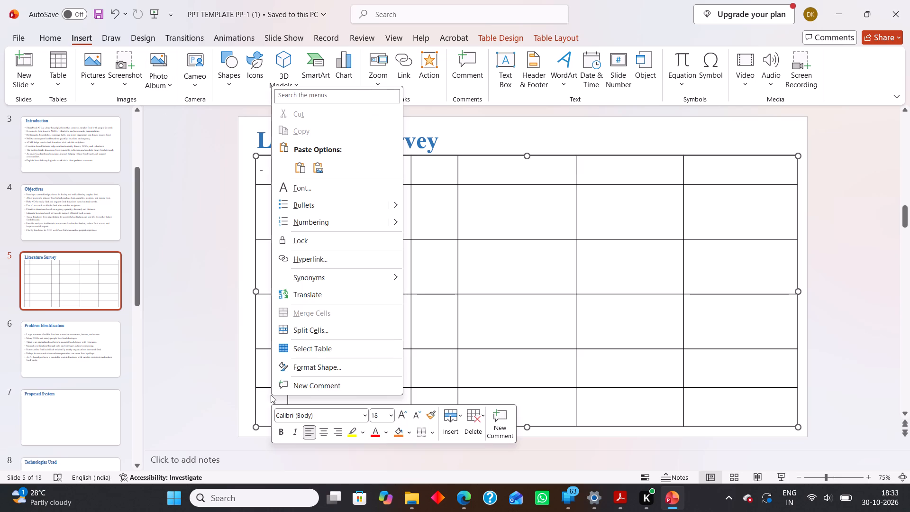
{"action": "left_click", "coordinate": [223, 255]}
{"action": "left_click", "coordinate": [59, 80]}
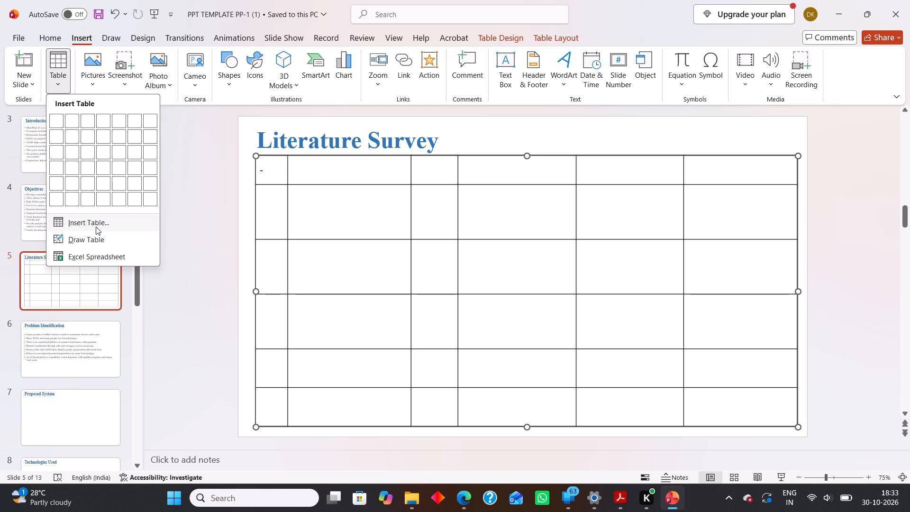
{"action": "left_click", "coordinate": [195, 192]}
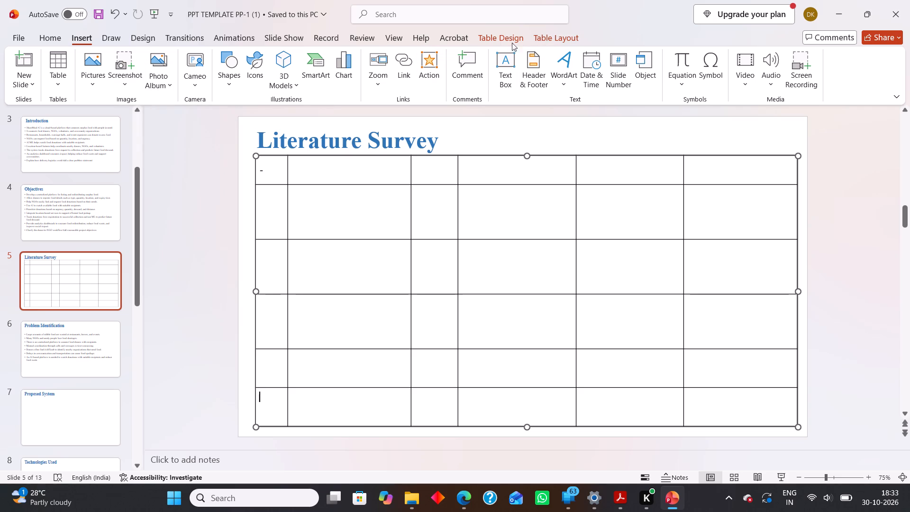
Open the options for deleting rows, columns or the whole emptied Literature Survey table.
{"action": "left_click", "coordinate": [562, 37]}
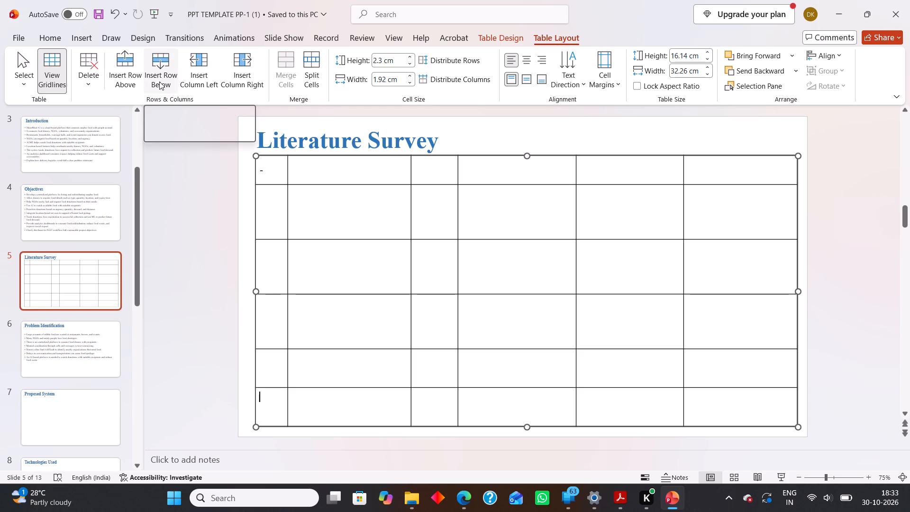
{"action": "left_click", "coordinate": [90, 75]}
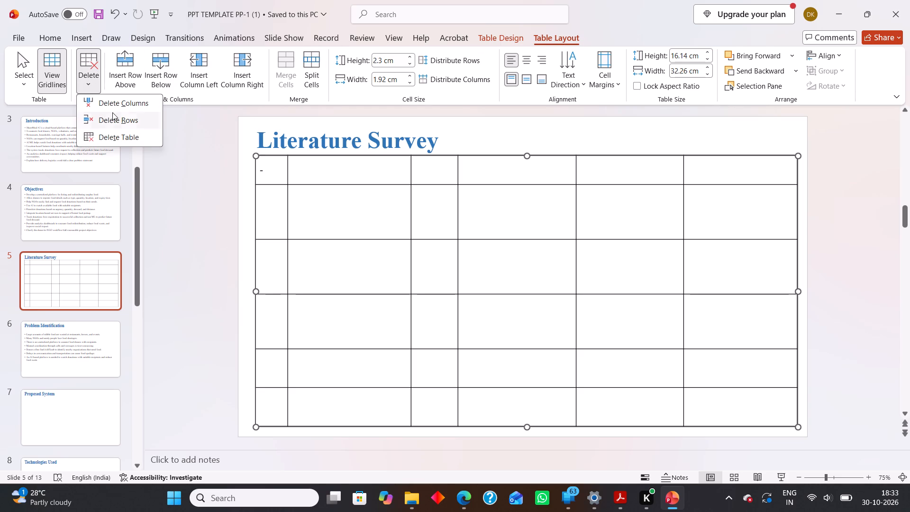
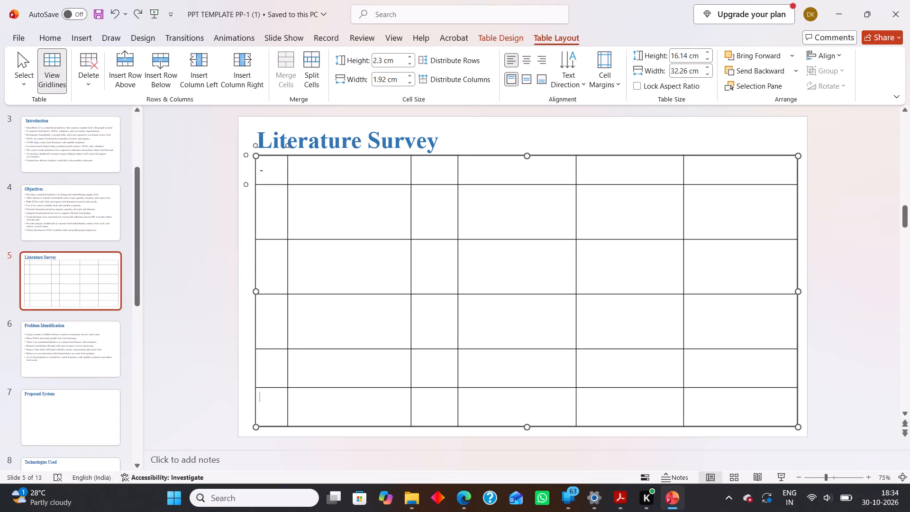
Delete the bottom row of the emptied Literature Survey table.
{"action": "left_click", "coordinate": [86, 64]}
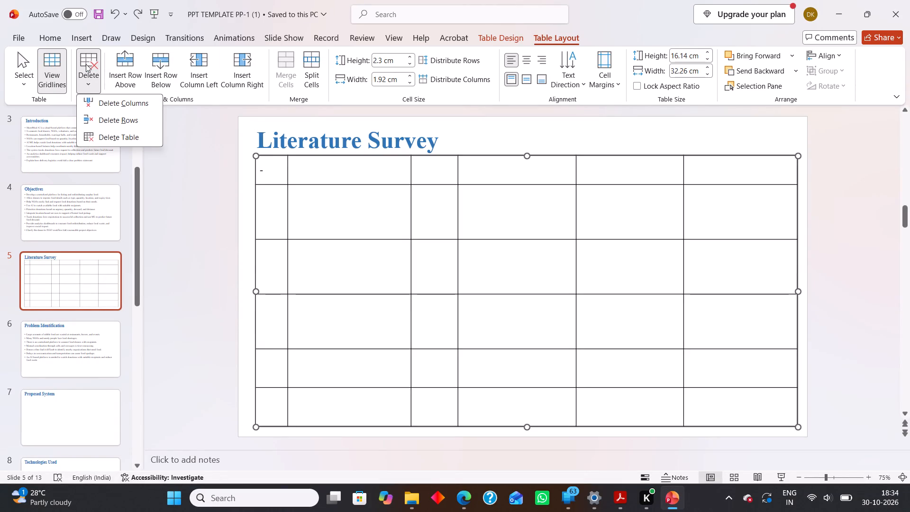
{"action": "left_click", "coordinate": [98, 123]}
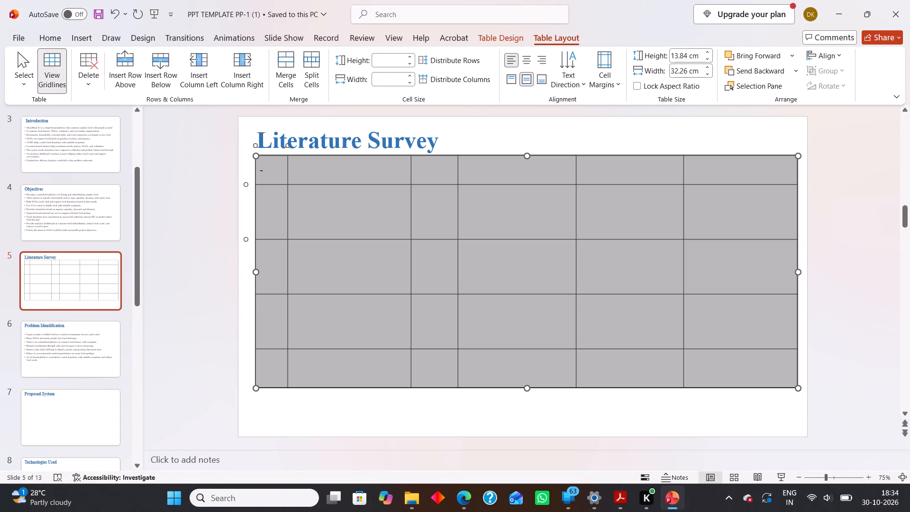
Remove the leftover dash from the Literature Survey table's first cell and paste the clipboard content there.
{"action": "left_click", "coordinate": [275, 176]}
{"action": "left_click", "coordinate": [275, 176]}
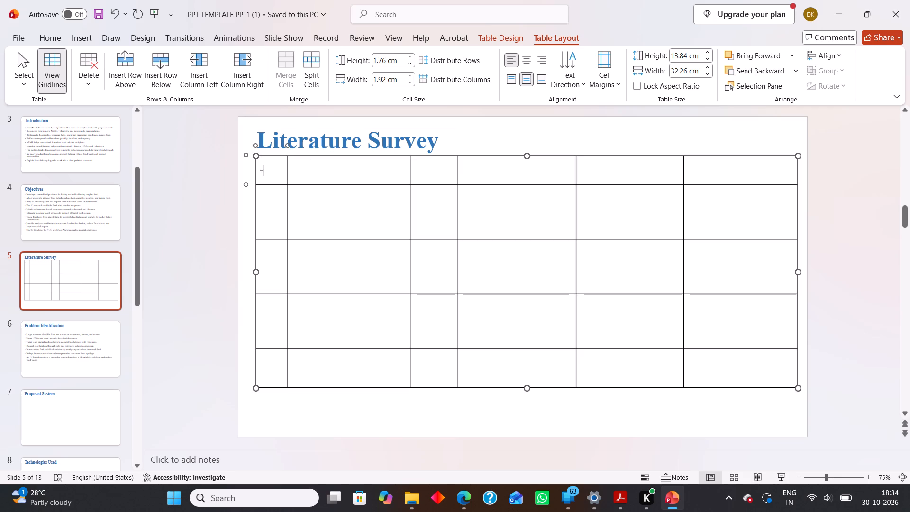
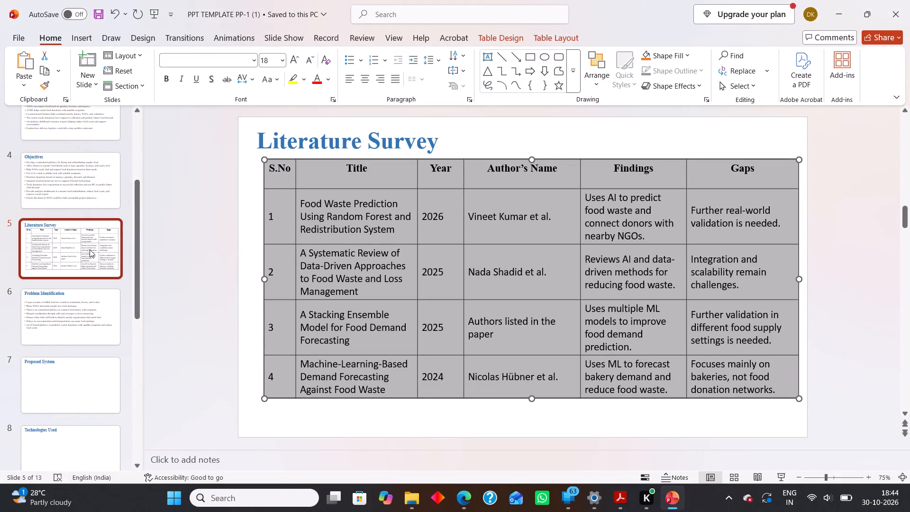
View the Problem Identification slide, and switch back to the ShareMeal AI chat in Edge with the generated references.
{"action": "left_click", "coordinate": [54, 309]}
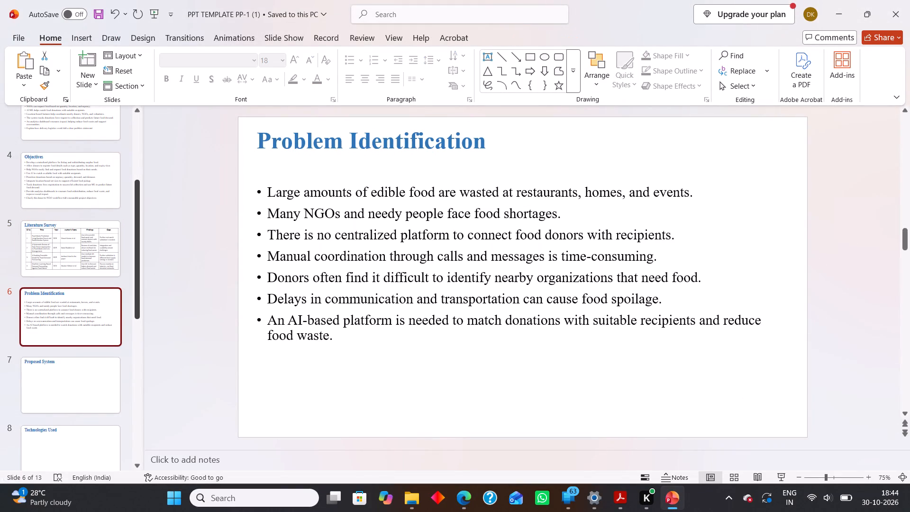
{"action": "key", "text": "alt+Tab"}
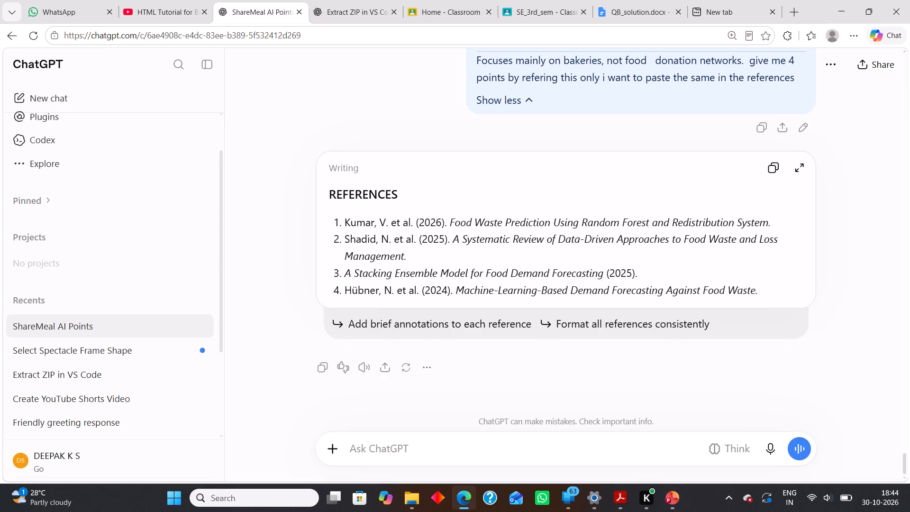
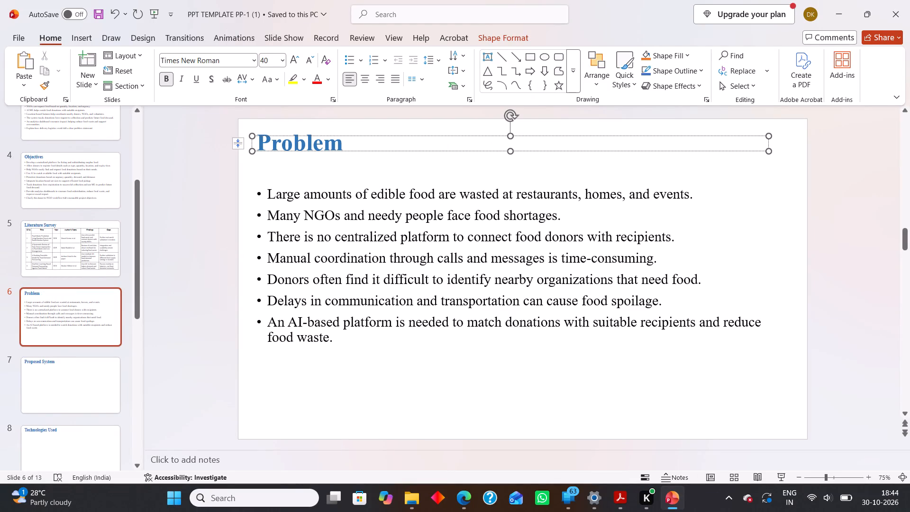
Extend the title of the Problem slide by adding "Stataeme" after the word "Problem".
{"action": "type", "text": "Stataeme"}
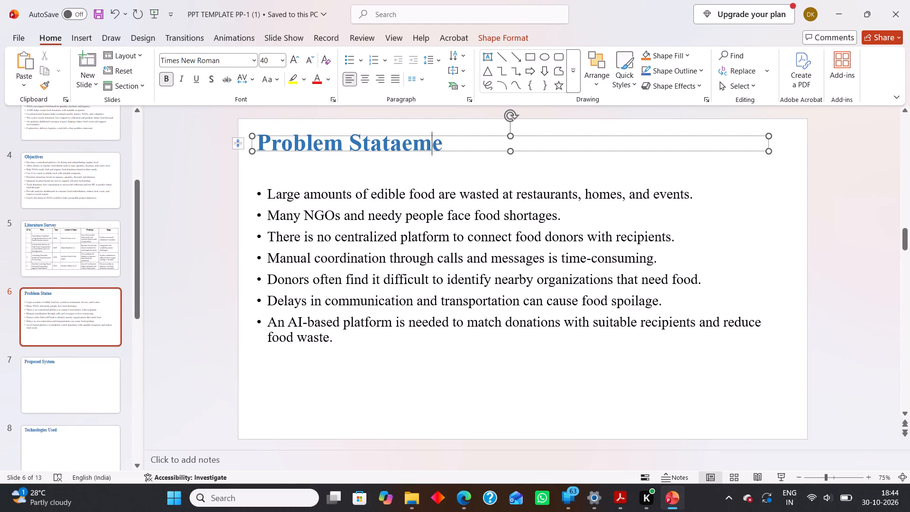
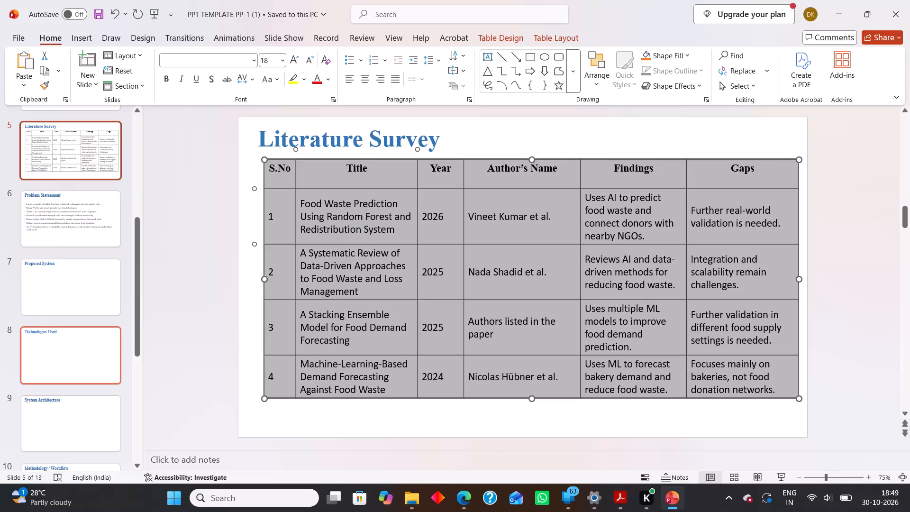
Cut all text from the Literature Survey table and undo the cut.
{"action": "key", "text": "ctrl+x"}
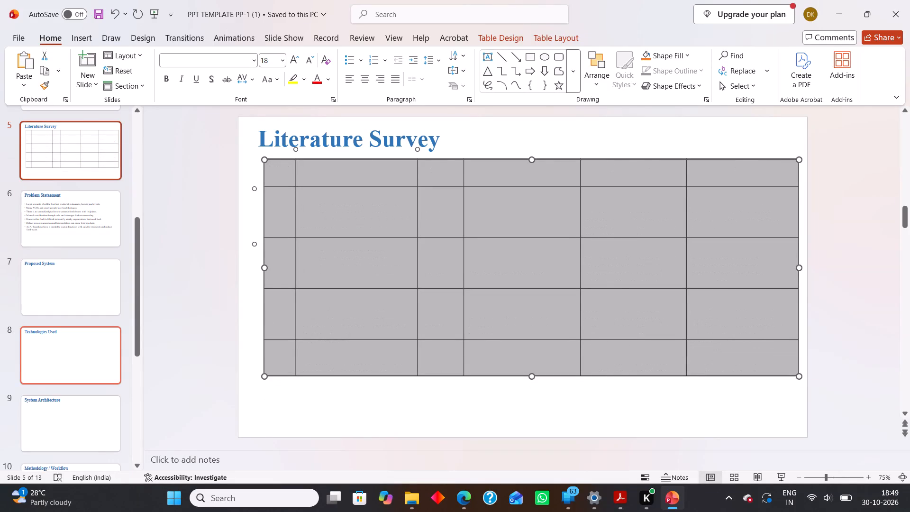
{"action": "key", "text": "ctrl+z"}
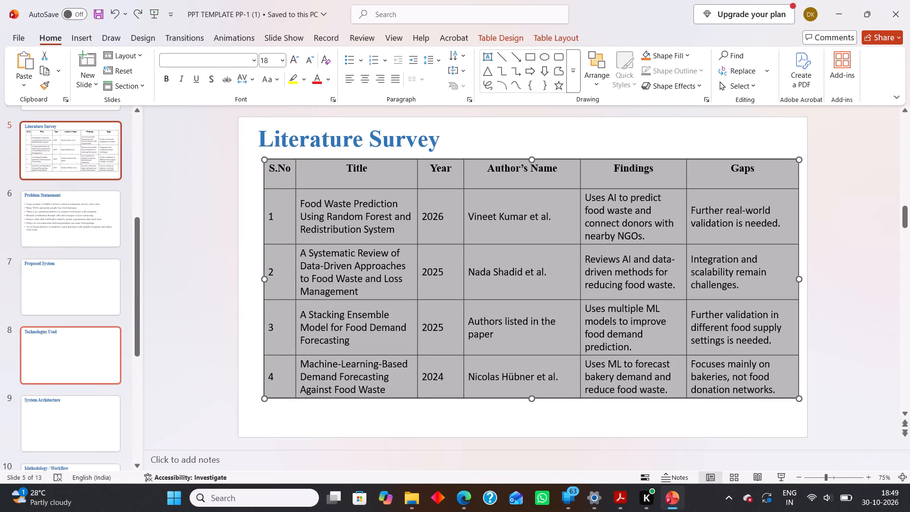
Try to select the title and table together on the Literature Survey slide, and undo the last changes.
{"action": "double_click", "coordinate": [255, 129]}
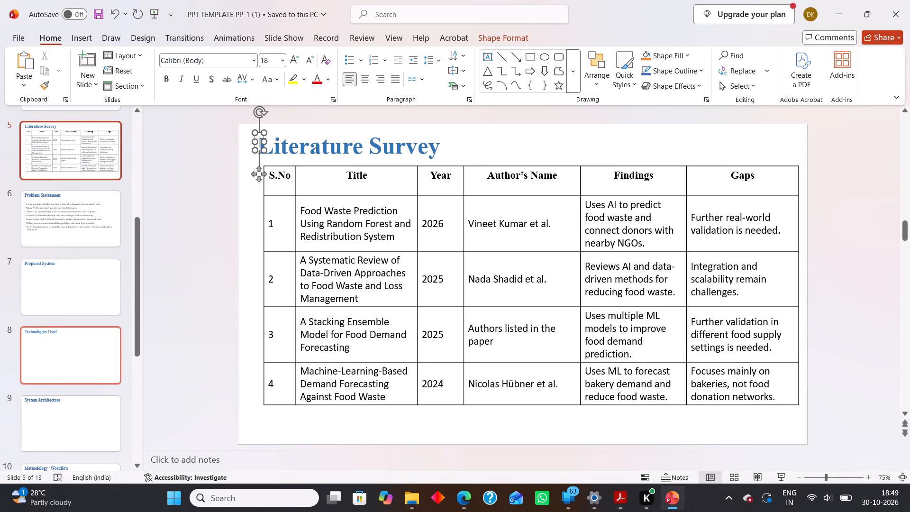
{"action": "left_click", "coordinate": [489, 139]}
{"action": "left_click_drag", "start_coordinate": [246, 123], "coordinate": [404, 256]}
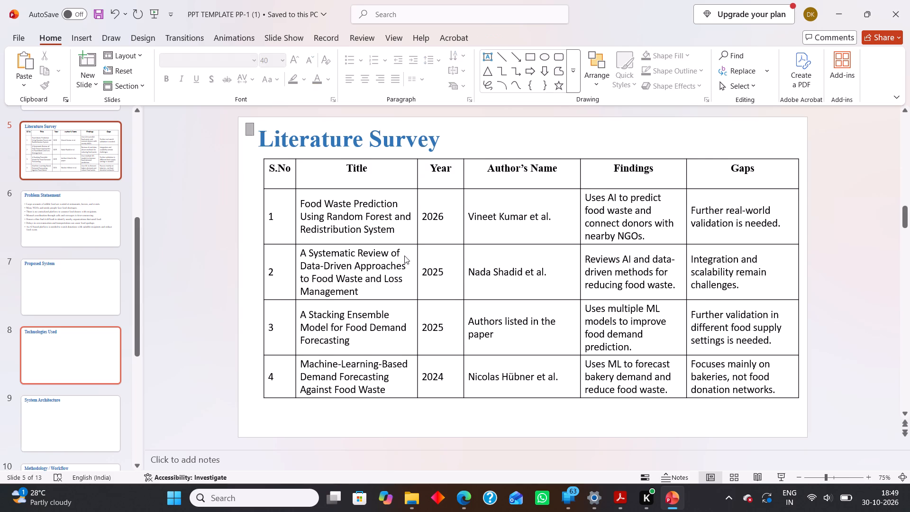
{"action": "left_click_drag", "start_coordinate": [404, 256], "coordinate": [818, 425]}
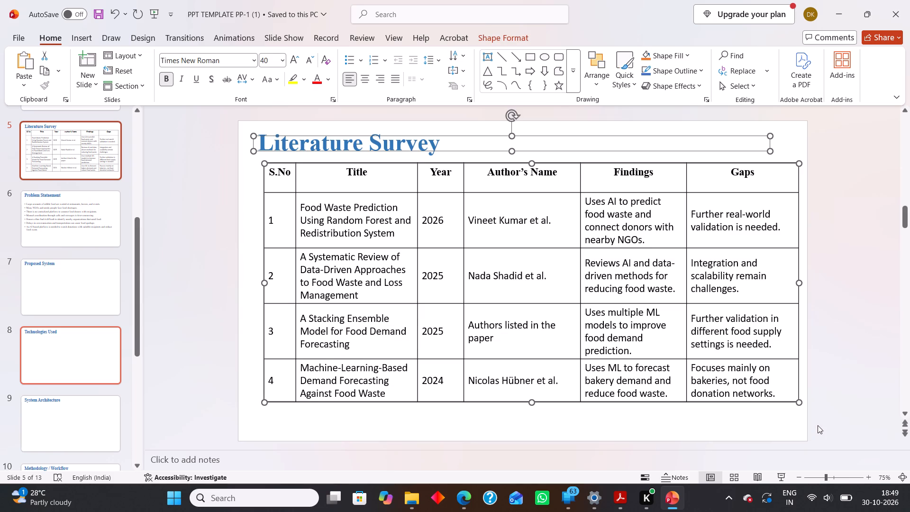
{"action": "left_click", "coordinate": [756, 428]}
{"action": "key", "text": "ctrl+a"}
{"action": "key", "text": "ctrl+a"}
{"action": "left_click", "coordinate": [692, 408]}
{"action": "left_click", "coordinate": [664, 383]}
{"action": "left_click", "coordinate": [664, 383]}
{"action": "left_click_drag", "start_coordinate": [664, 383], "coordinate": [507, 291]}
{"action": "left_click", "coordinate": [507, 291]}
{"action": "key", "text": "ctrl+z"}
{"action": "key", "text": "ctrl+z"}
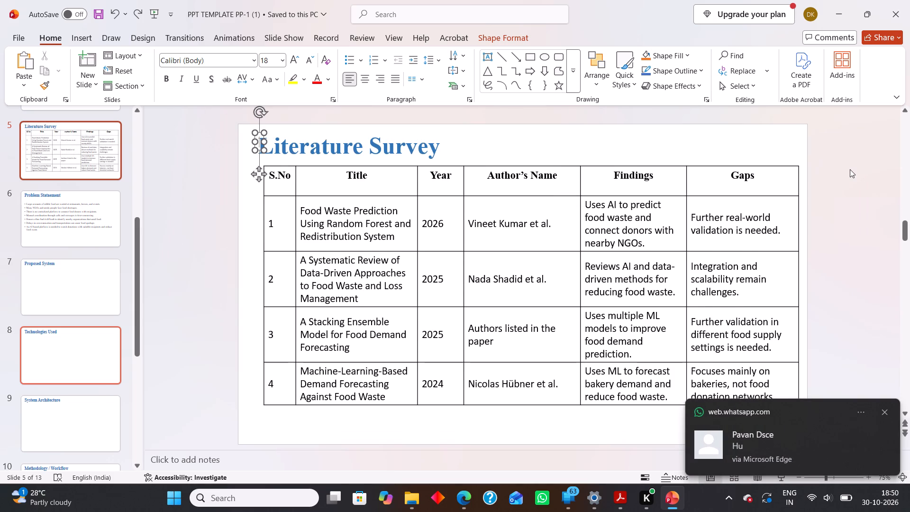
Copy all content of the Literature Survey table.
{"action": "left_click", "coordinate": [850, 169]}
{"action": "left_click", "coordinate": [462, 266]}
{"action": "left_click", "coordinate": [382, 266]}
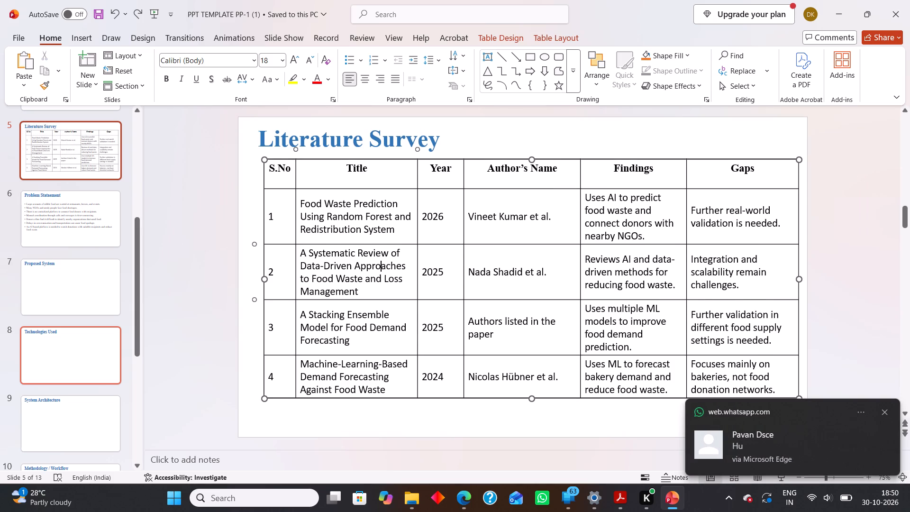
{"action": "key", "text": "ctrl+a"}
{"action": "key", "text": "ctrl+c"}
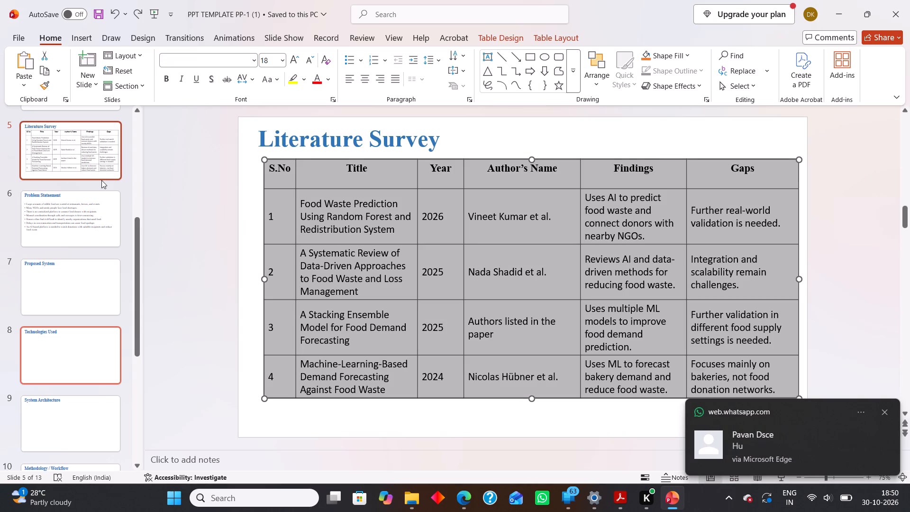
Go to the Objectives slide and open the layout choices for inserting a new slide after it.
{"action": "scroll", "coordinate": [101, 180], "scroll_direction": "up", "scroll_amount": 2}
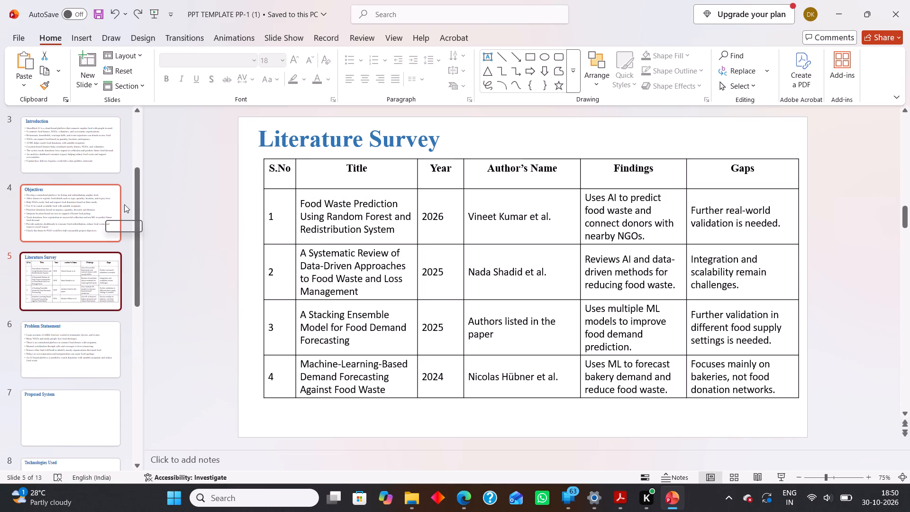
{"action": "left_click", "coordinate": [174, 191]}
{"action": "left_click", "coordinate": [79, 196]}
{"action": "scroll", "coordinate": [79, 196], "scroll_direction": "up", "scroll_amount": 1}
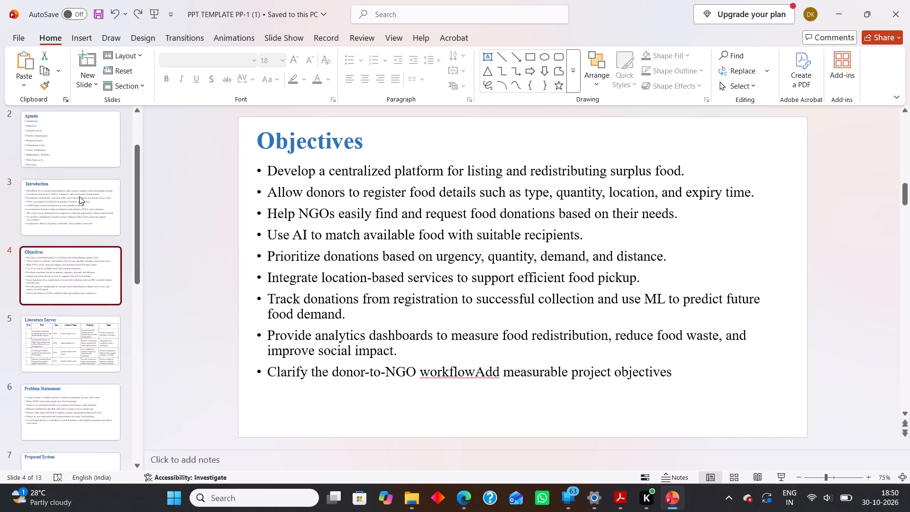
{"action": "scroll", "coordinate": [79, 196], "scroll_direction": "up", "scroll_amount": 1}
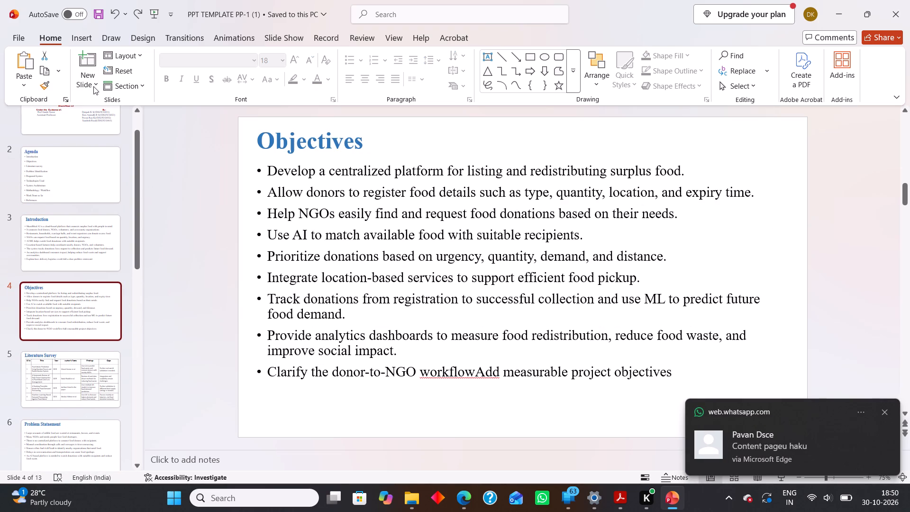
{"action": "left_click", "coordinate": [93, 86]}
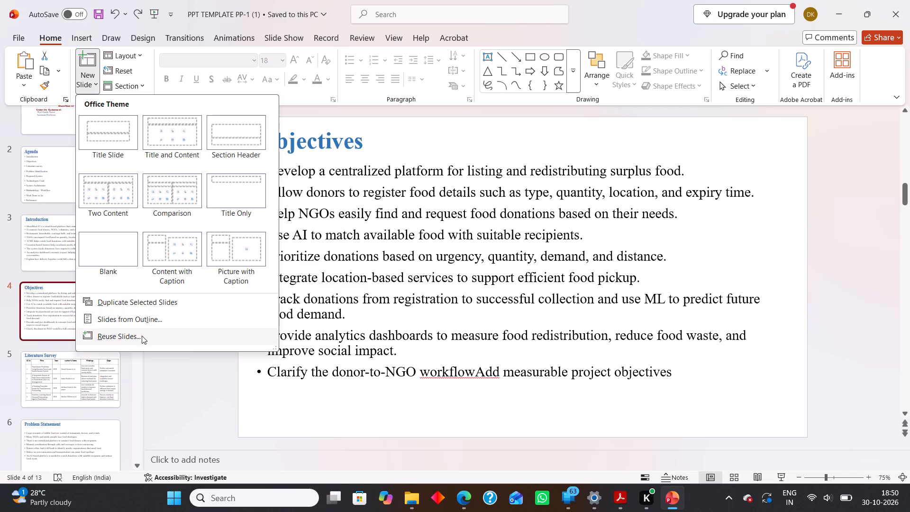
Delete all the Agenda slide's bullets that follow Objectives, from References back through Literature survey.
{"action": "left_click", "coordinate": [154, 373]}
{"action": "scroll", "coordinate": [154, 373], "scroll_direction": "down", "scroll_amount": 1}
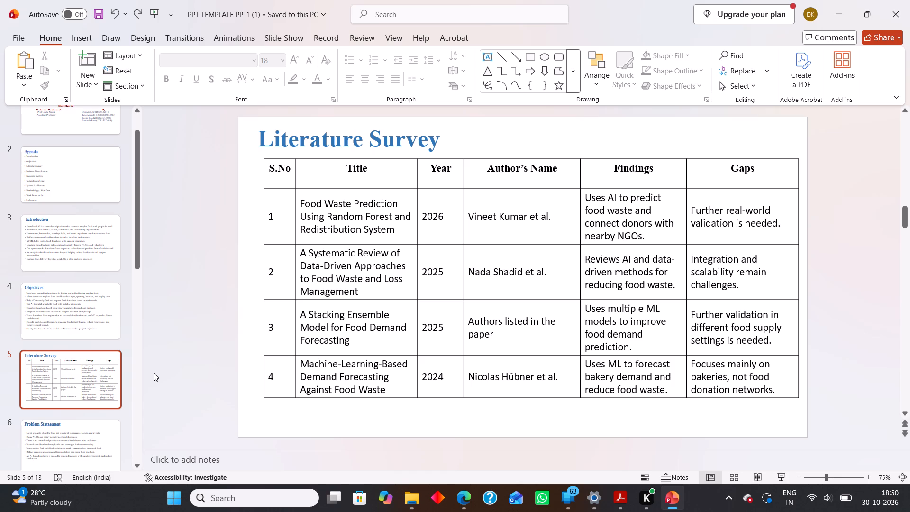
{"action": "left_click", "coordinate": [62, 175]}
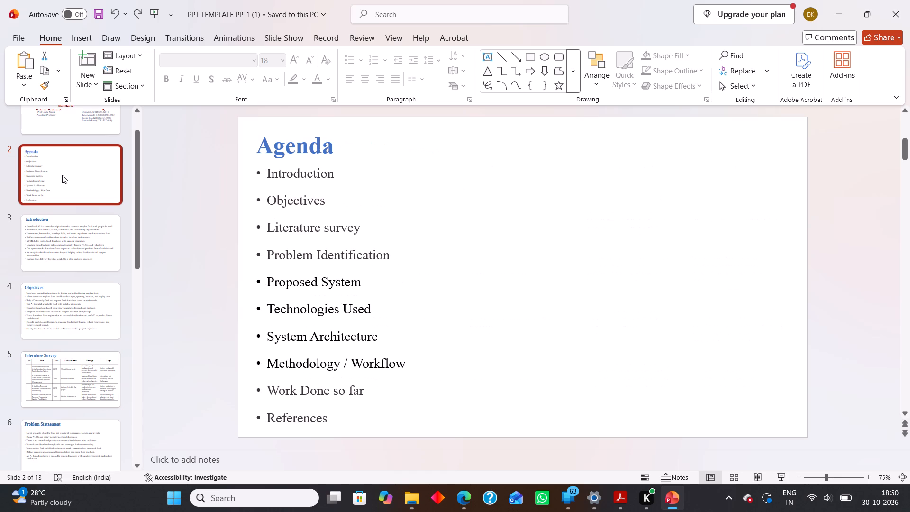
{"action": "left_click", "coordinate": [330, 411]}
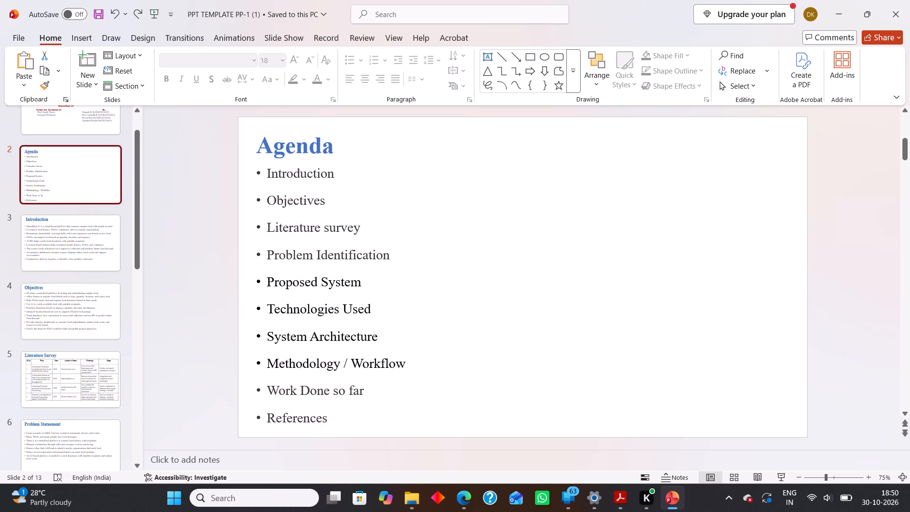
{"action": "key", "text": "BackSpace"}
{"action": "key", "text": "BackSpace"}
{"action": "key", "text": "BackSpace"}
{"action": "key", "text": "BackSpace"}
{"action": "key", "text": "BackSpace"}
{"action": "key", "text": "BackSpace"}
{"action": "key", "text": "BackSpace"}
{"action": "key", "text": "BackSpace"}
{"action": "key", "text": "BackSpace"}
{"action": "key", "text": "BackSpace"}
{"action": "key", "text": "BackSpace"}
{"action": "key", "text": "BackSpace"}
{"action": "key", "text": "BackSpace"}
{"action": "key", "text": "BackSpace"}
{"action": "key", "text": "BackSpace"}
{"action": "key", "text": "BackSpace"}
{"action": "key", "text": "BackSpace"}
{"action": "key", "text": "BackSpace"}
{"action": "key", "text": "BackSpace"}
{"action": "key", "text": "BackSpace"}
{"action": "key", "text": "BackSpace"}
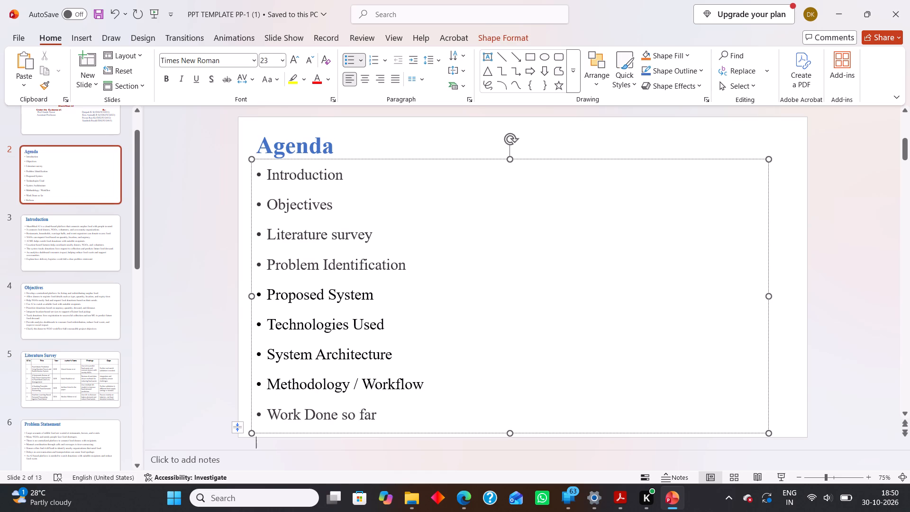
{"action": "key", "text": "BackSpace"}
{"action": "key", "text": "BackSpace"}
{"action": "key", "text": "BackSpace"}
{"action": "key", "text": "BackSpace"}
{"action": "key", "text": "BackSpace"}
{"action": "key", "text": "BackSpace"}
{"action": "key", "text": "BackSpace"}
{"action": "key", "text": "BackSpace"}
{"action": "key", "text": "BackSpace"}
{"action": "key", "text": "BackSpace"}
{"action": "key", "text": "BackSpace"}
{"action": "key", "text": "BackSpace"}
{"action": "key", "text": "BackSpace"}
{"action": "key", "text": "BackSpace"}
{"action": "key", "text": "BackSpace"}
{"action": "key", "text": "BackSpace"}
{"action": "key", "text": "BackSpace"}
{"action": "key", "text": "BackSpace"}
{"action": "key", "text": "BackSpace"}
{"action": "key", "text": "BackSpace"}
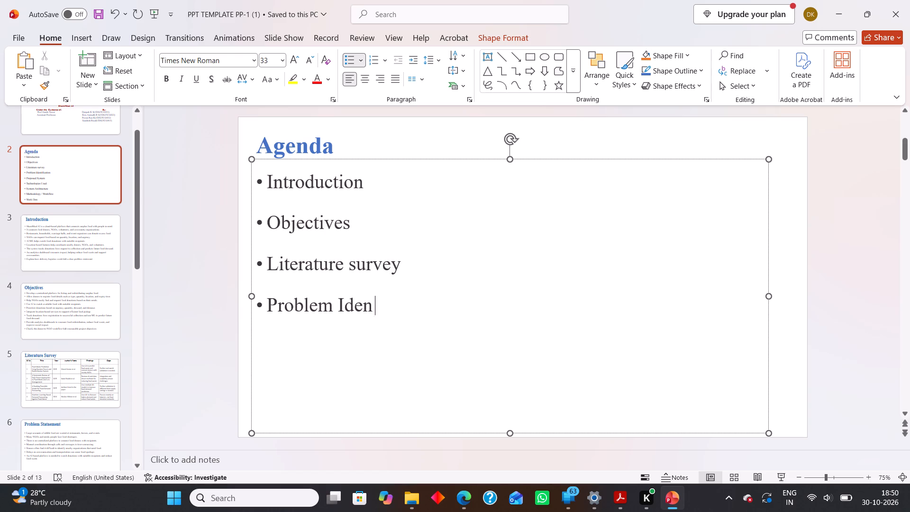
{"action": "key", "text": "BackSpace"}
{"action": "key", "text": "BackSpace"}
{"action": "key", "text": "BackSpace"}
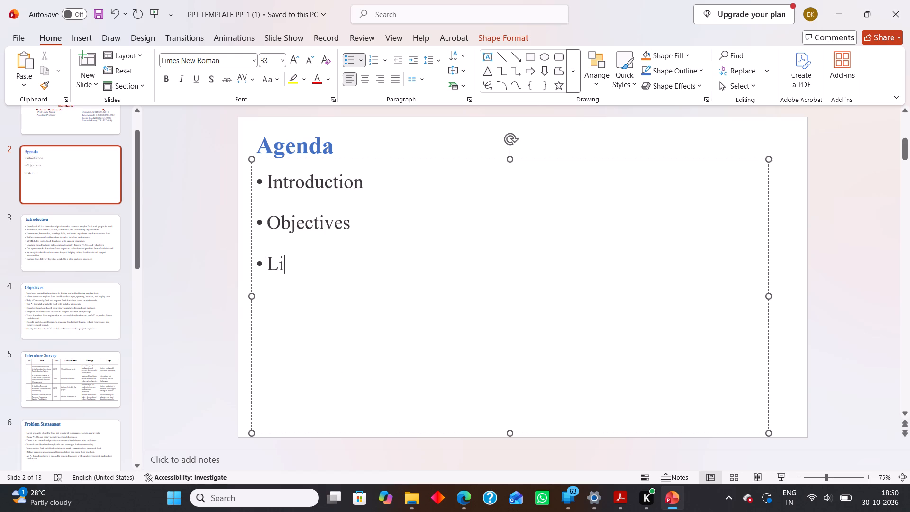
{"action": "key", "text": "BackSpace"}
{"action": "key", "text": "BackSpace"}
{"action": "key", "text": "BackSpace"}
{"action": "key", "text": "BackSpace"}
Add a "Problem Statement" bullet below Objectives on the Agenda slide.
{"action": "type", "text": "Pro"}
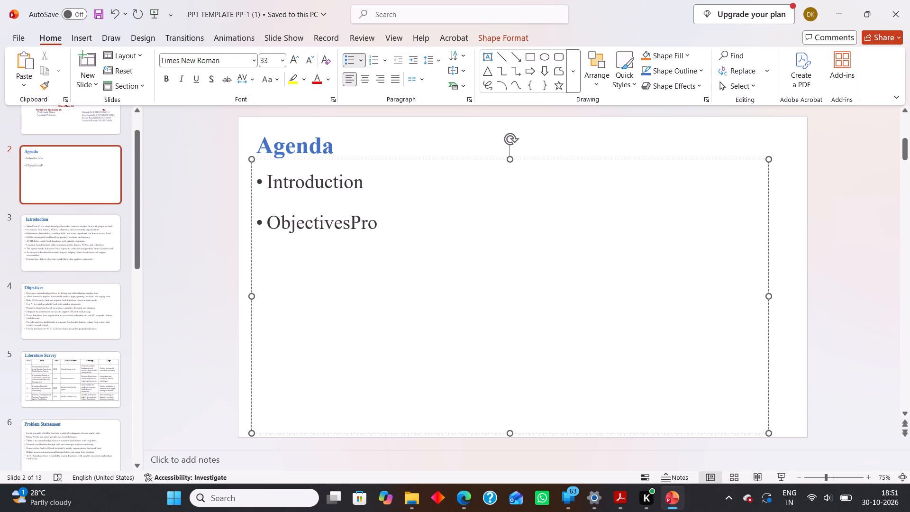
{"action": "key", "text": "BackSpace"}
{"action": "key", "text": "BackSpace"}
{"action": "key", "text": "BackSpace"}
{"action": "key", "text": "Return"}
{"action": "key", "text": "shift+p"}
{"action": "type", "text": "roblem Sr"}
{"action": "key", "text": "BackSpace"}
{"action": "type", "text": "tatement"}
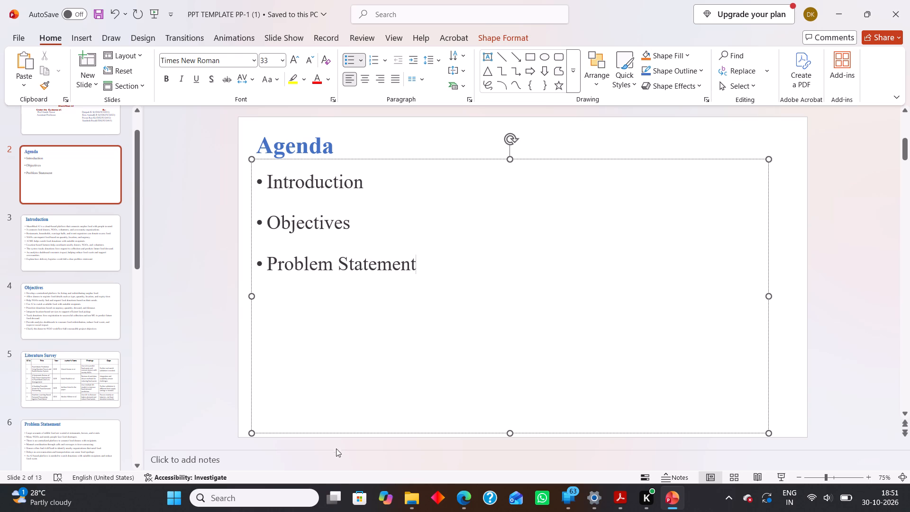
Add a bullet below Problem Statement on the Agenda slide, with the text "SDG Mappi".
{"action": "key", "text": "Return"}
{"action": "type", "text": "SD"}
{"action": "type", "text": "G"}
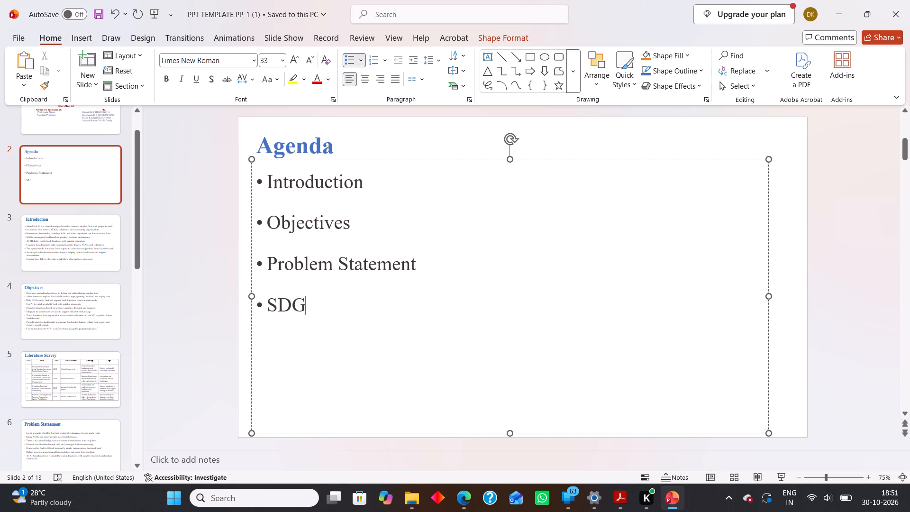
{"action": "key", "text": "space"}
{"action": "type", "text": "Mappi"}
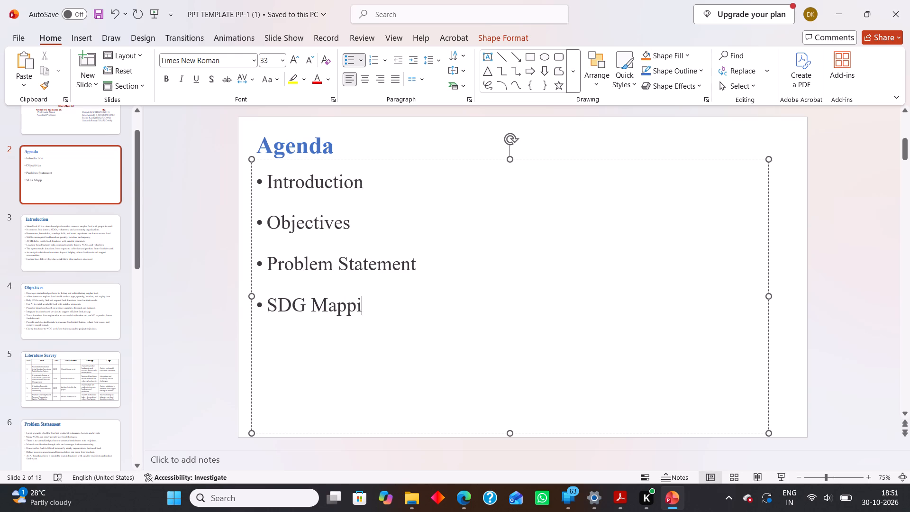
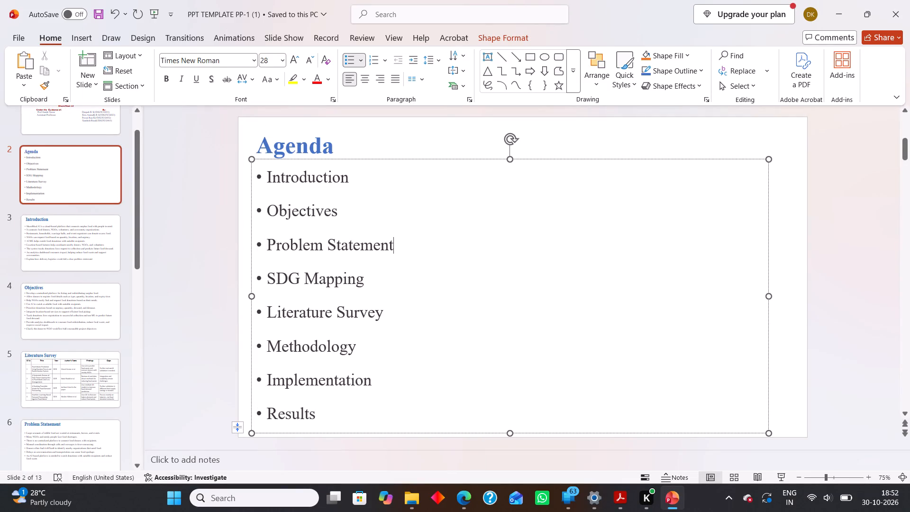
Look through the Introduction, Objectives and Problem Statement slides to check their content and order.
{"action": "left_click", "coordinate": [74, 220]}
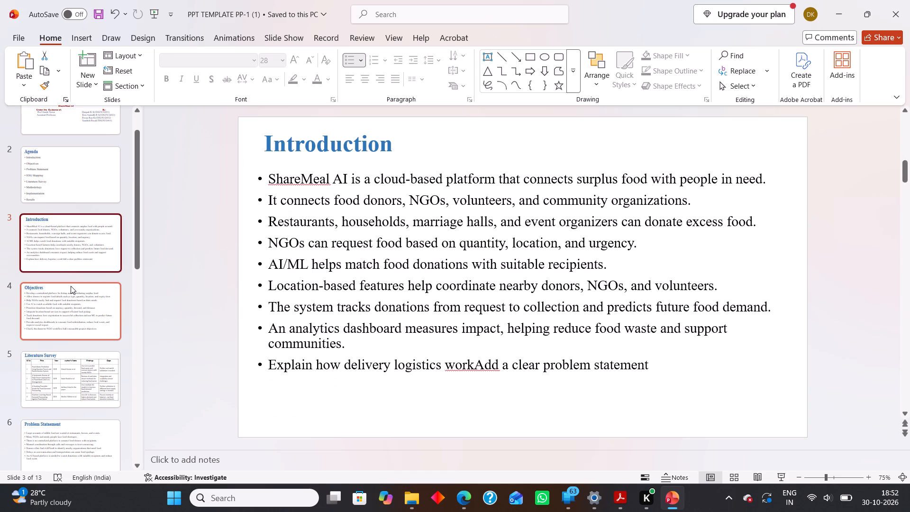
{"action": "left_click", "coordinate": [71, 286]}
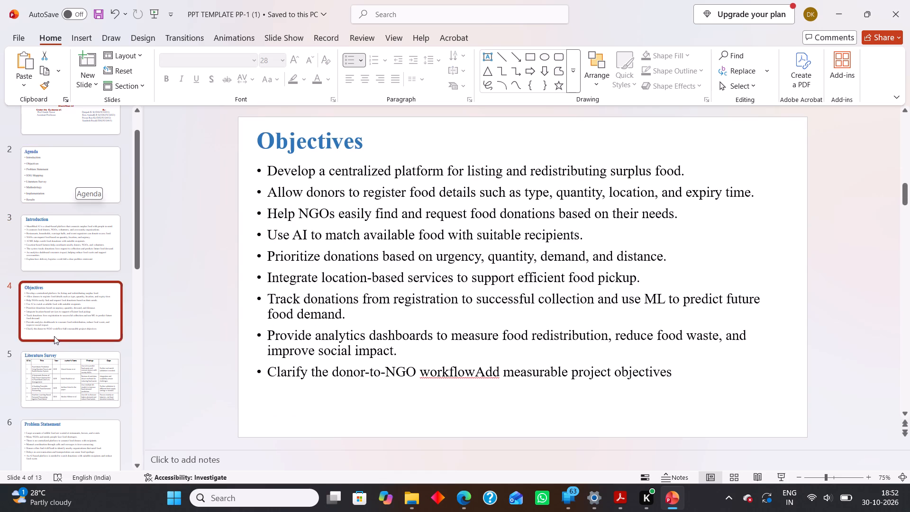
{"action": "scroll", "coordinate": [54, 336], "scroll_direction": "down", "scroll_amount": 1}
{"action": "left_click", "coordinate": [62, 329]}
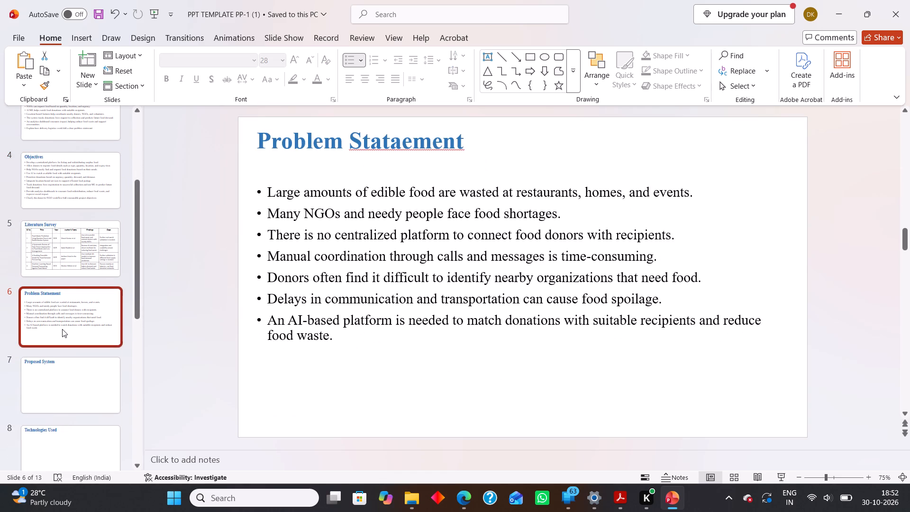
{"action": "left_click", "coordinate": [62, 329]}
Select all slides in the presentation and bring up the available slide actions.
{"action": "key", "text": "ctrl+a"}
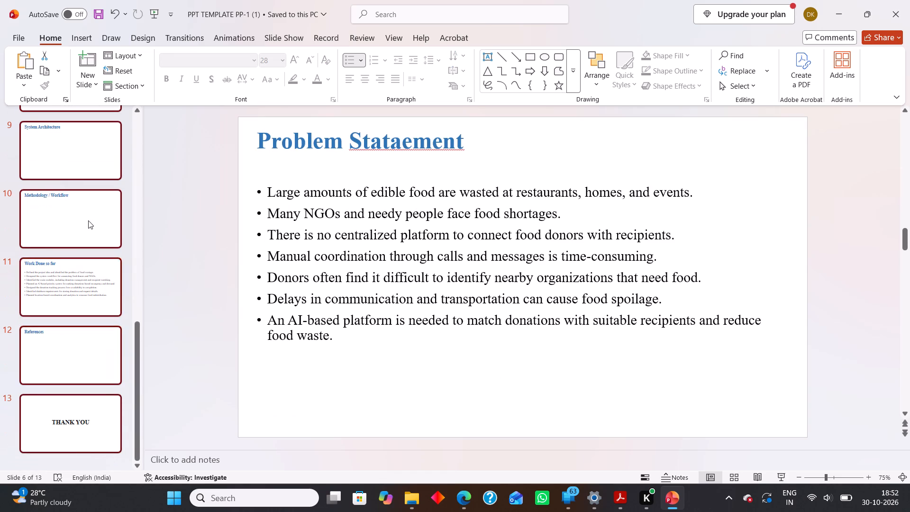
{"action": "scroll", "coordinate": [88, 220], "scroll_direction": "up", "scroll_amount": 3}
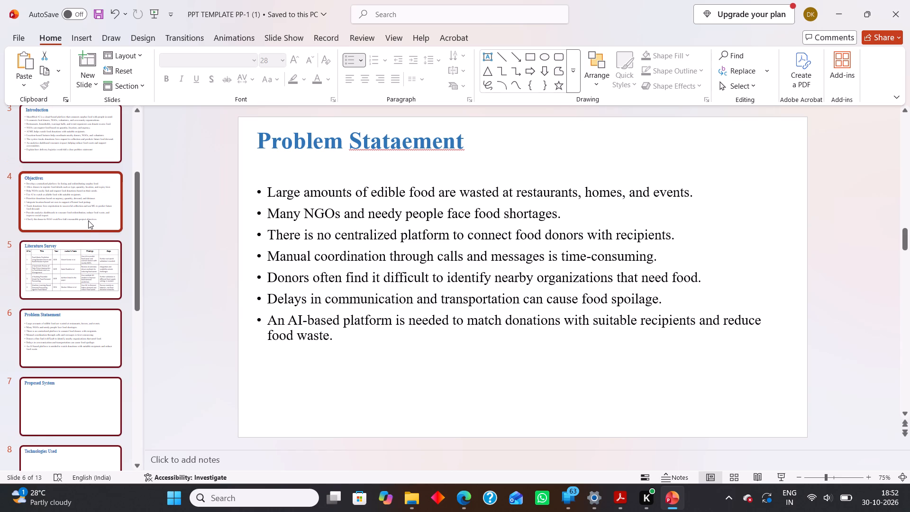
{"action": "right_click", "coordinate": [88, 220]}
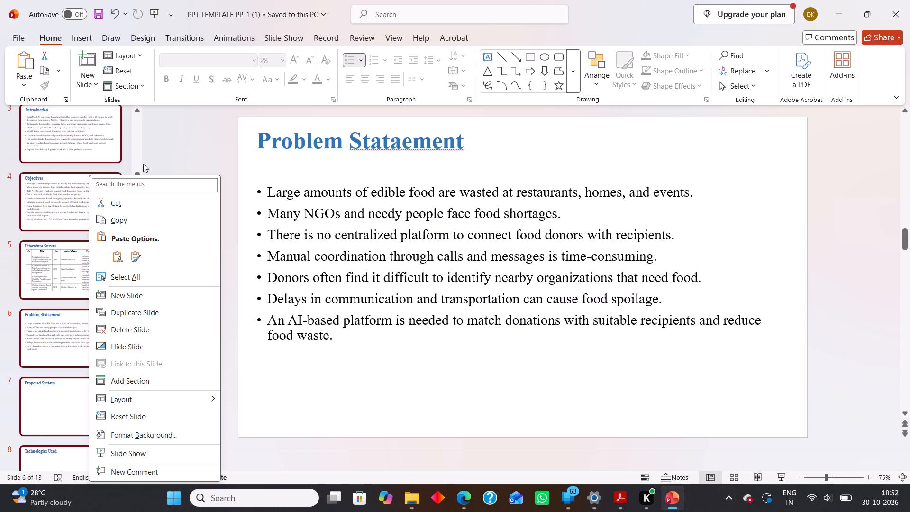
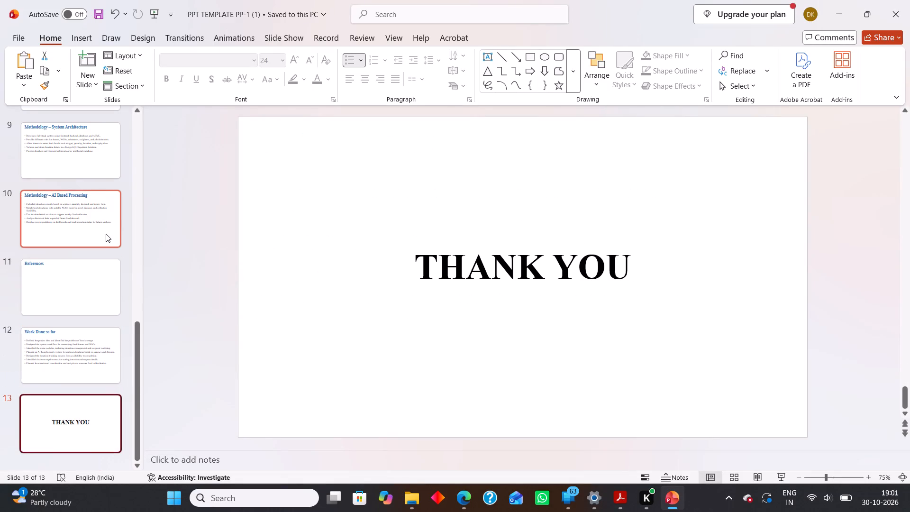
Duplicate the empty References slide that follows the Methodology – AI Based Processing slide.
{"action": "left_click", "coordinate": [106, 234]}
{"action": "left_click", "coordinate": [94, 285]}
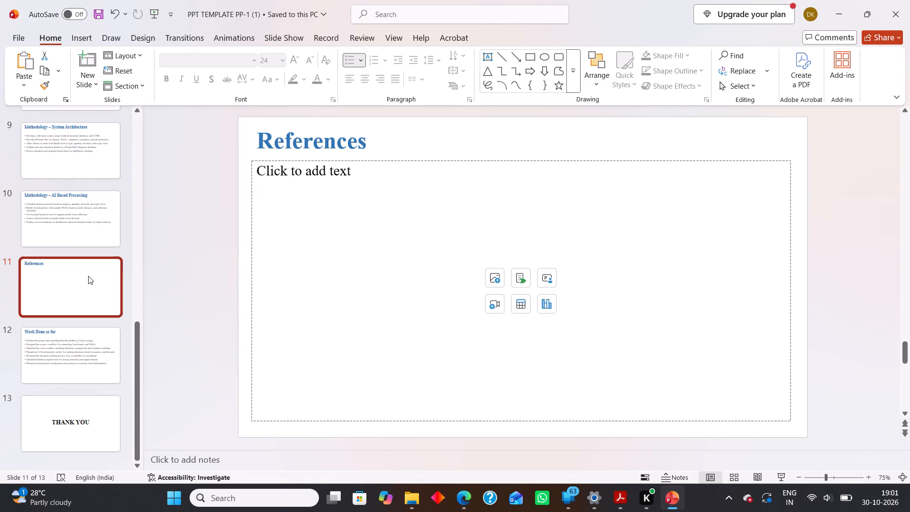
{"action": "left_click", "coordinate": [95, 81]}
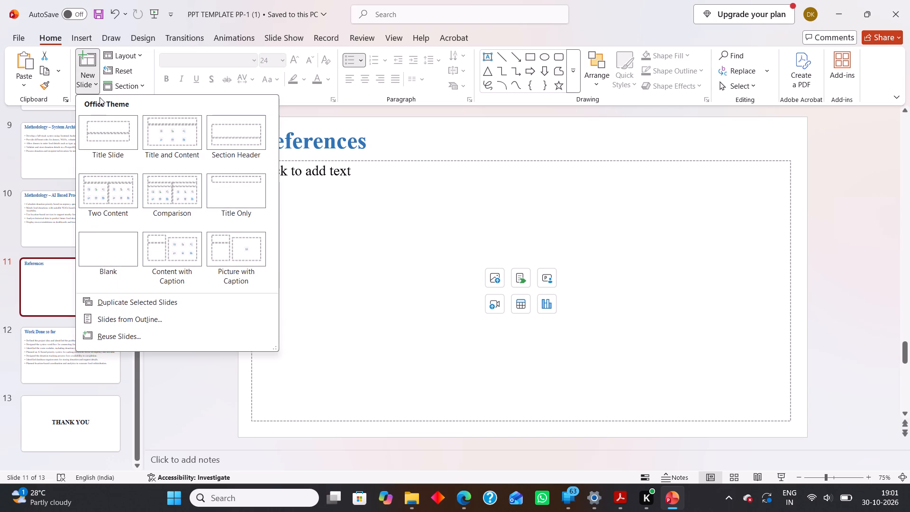
{"action": "left_click", "coordinate": [127, 301]}
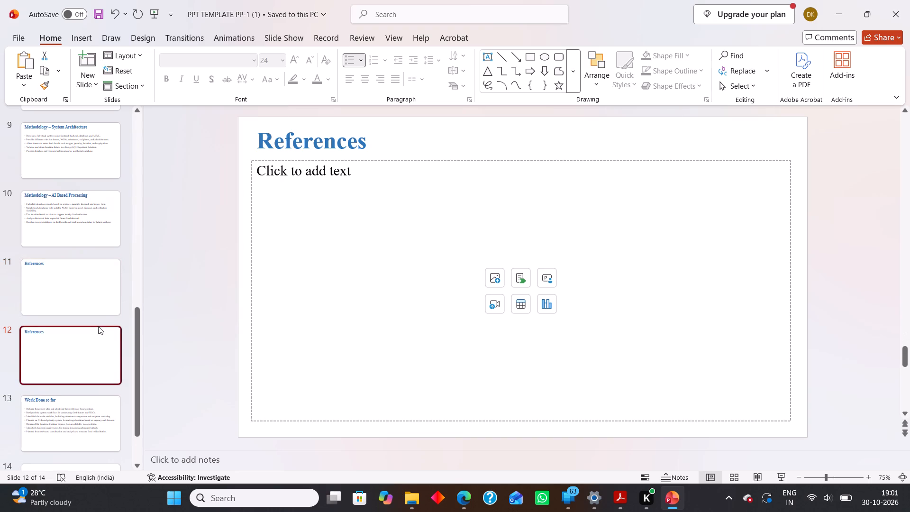
Replace the title of the first References slide, slide 11, with a heading starting "Methodology - ".
{"action": "left_click", "coordinate": [93, 311]}
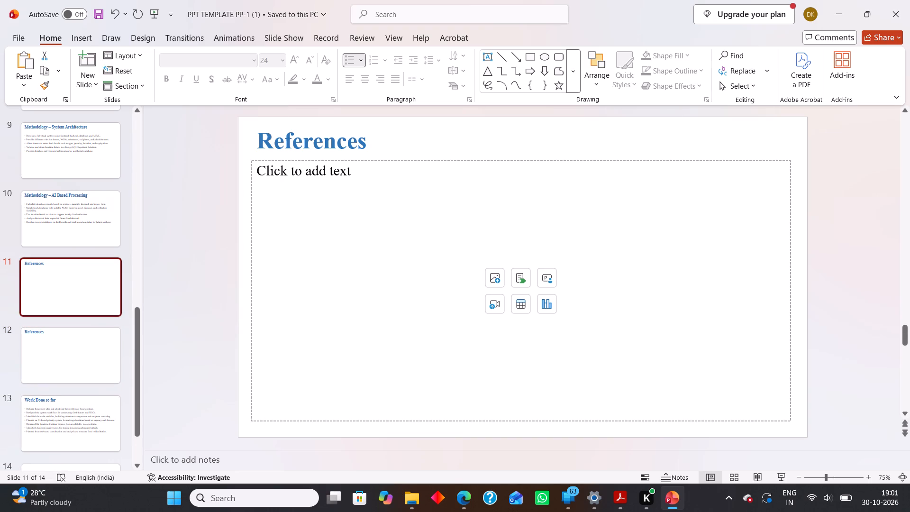
{"action": "left_click", "coordinate": [354, 175]}
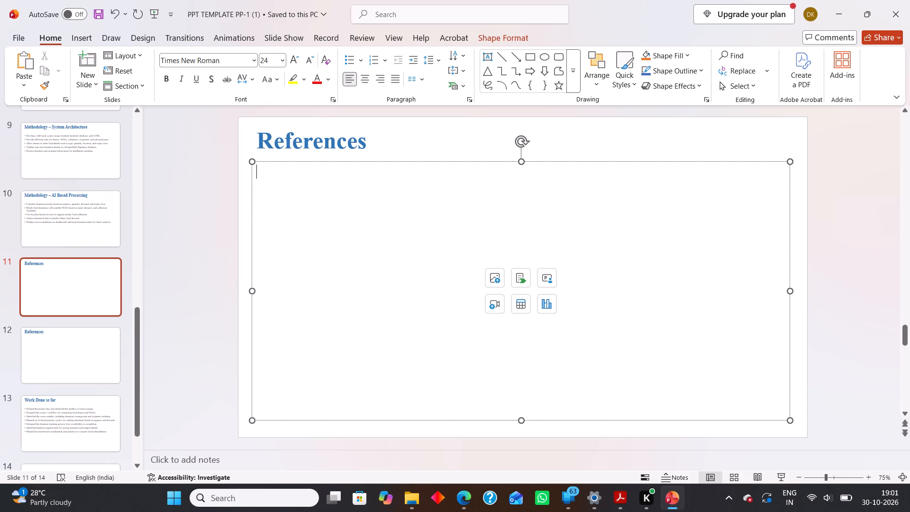
{"action": "left_click", "coordinate": [391, 146]}
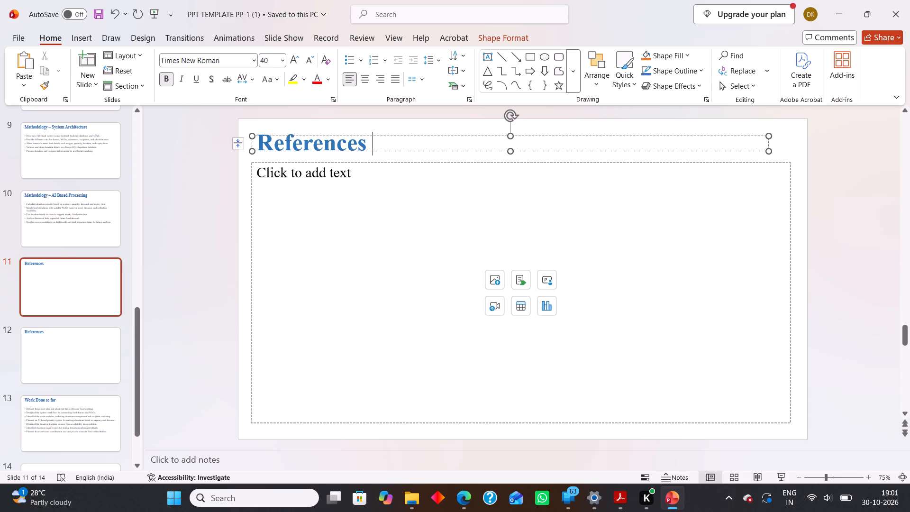
{"action": "key", "text": "BackSpace"}
{"action": "key", "text": "BackSpace"}
{"action": "key", "text": "BackSpace"}
{"action": "key", "text": "BackSpace"}
{"action": "key", "text": "BackSpace"}
{"action": "key", "text": "BackSpace"}
{"action": "key", "text": "BackSpace"}
{"action": "key", "text": "BackSpace"}
{"action": "key", "text": "BackSpace"}
{"action": "key", "text": "BackSpace"}
{"action": "key", "text": "BackSpace"}
{"action": "key", "text": "BackSpace"}
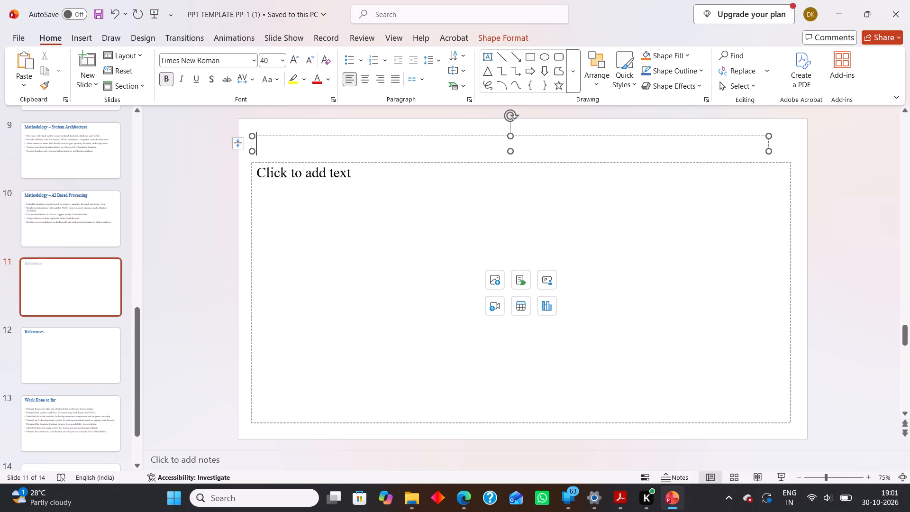
{"action": "type", "text": "Methodology"}
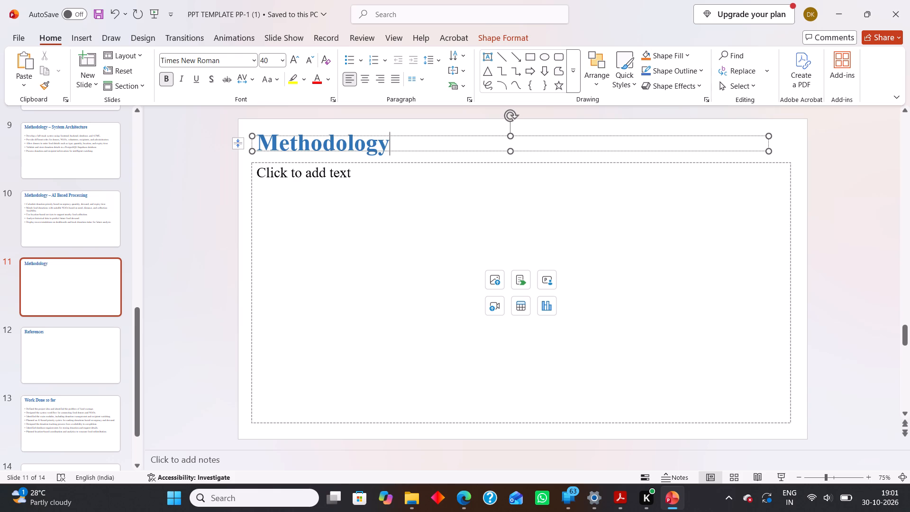
{"action": "key", "text": "minus"}
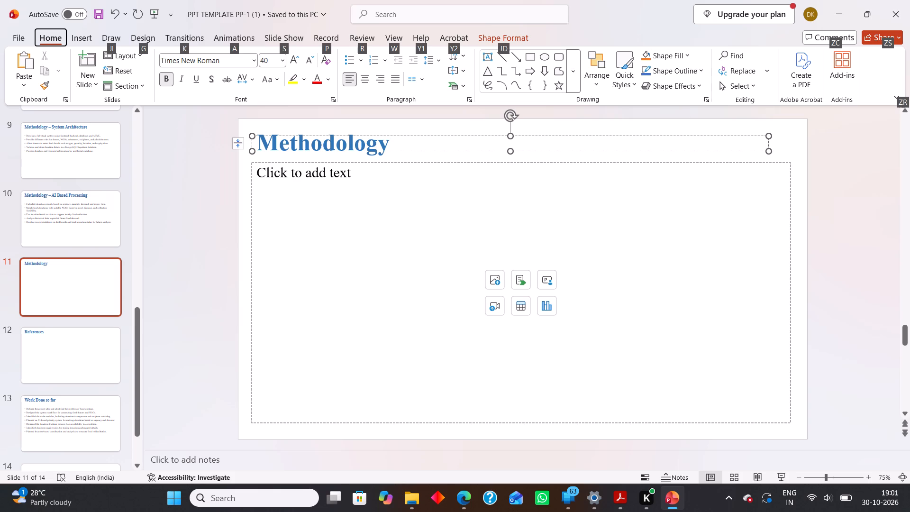
{"action": "left_click", "coordinate": [391, 146]}
{"action": "key", "text": "space"}
{"action": "type", "text": "-"}
{"action": "key", "text": "space"}
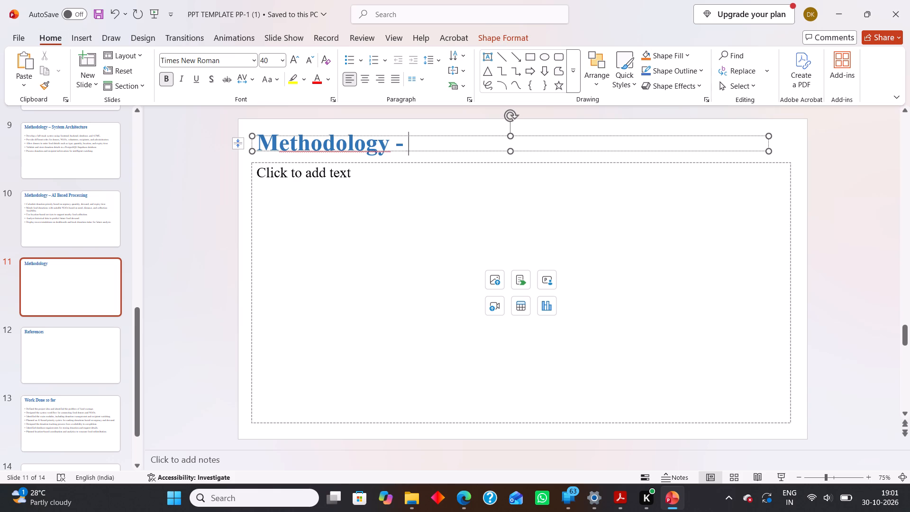